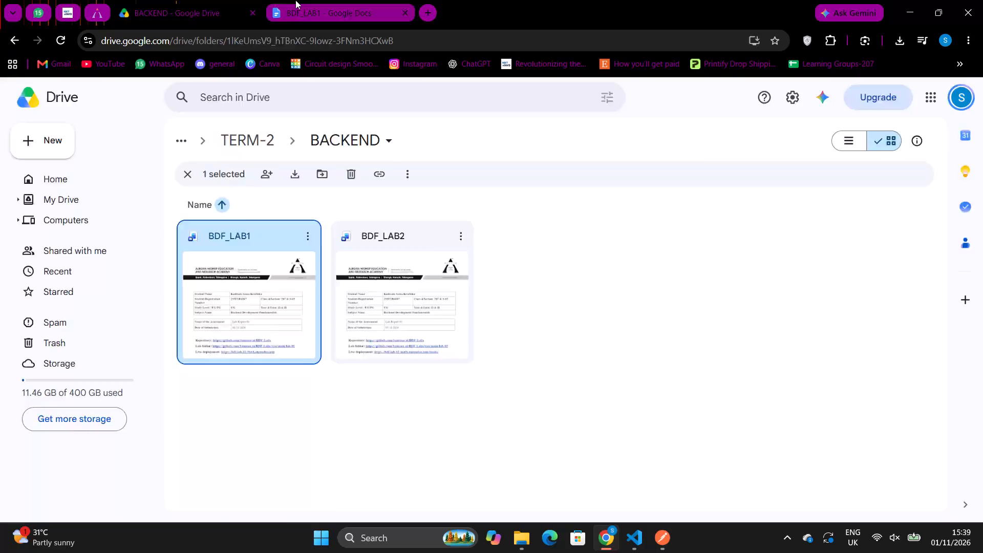
Download the BDF_LAB1 document as a PDF and close it.
{"action": "left_click", "coordinate": [295, 0]}
{"action": "scroll", "coordinate": [341, 389], "scroll_direction": "down", "scroll_amount": 2}
{"action": "scroll", "coordinate": [341, 389], "scroll_direction": "up", "scroll_amount": 7}
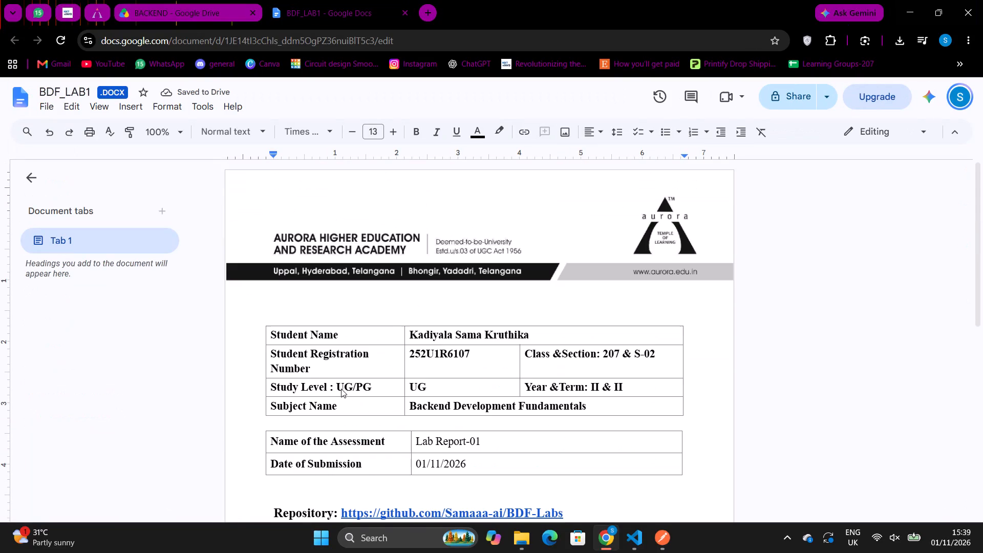
{"action": "left_click", "coordinate": [45, 106]}
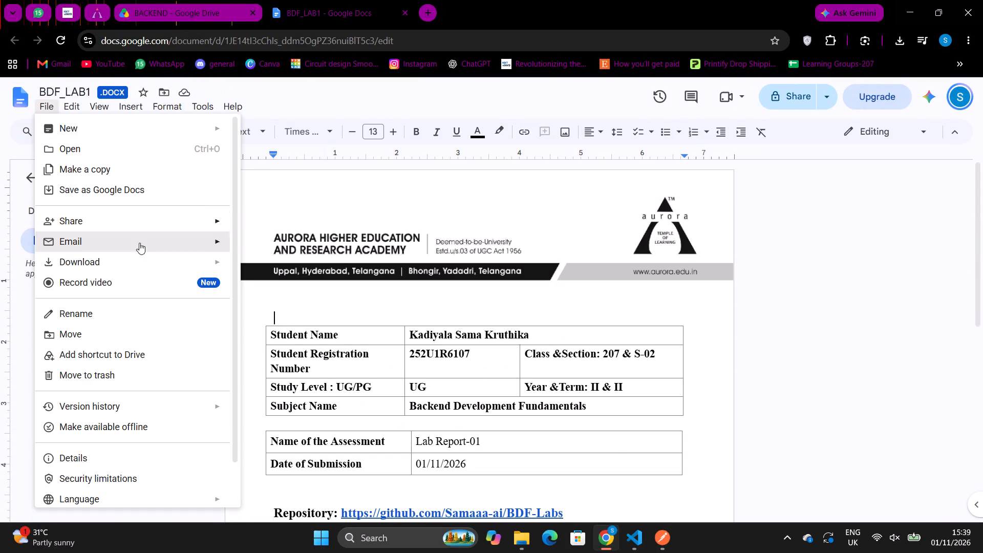
{"action": "left_click", "coordinate": [260, 287]}
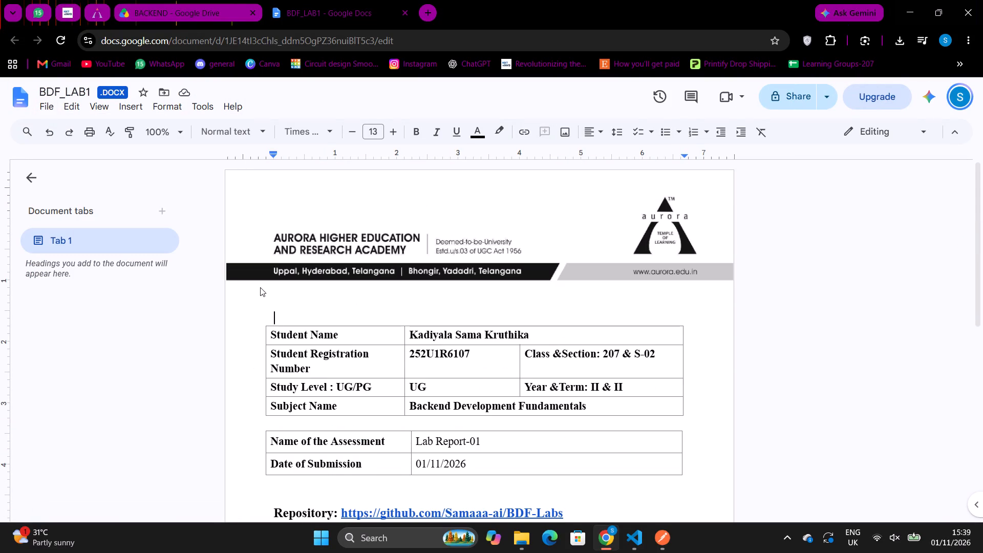
{"action": "left_click", "coordinate": [407, 16]}
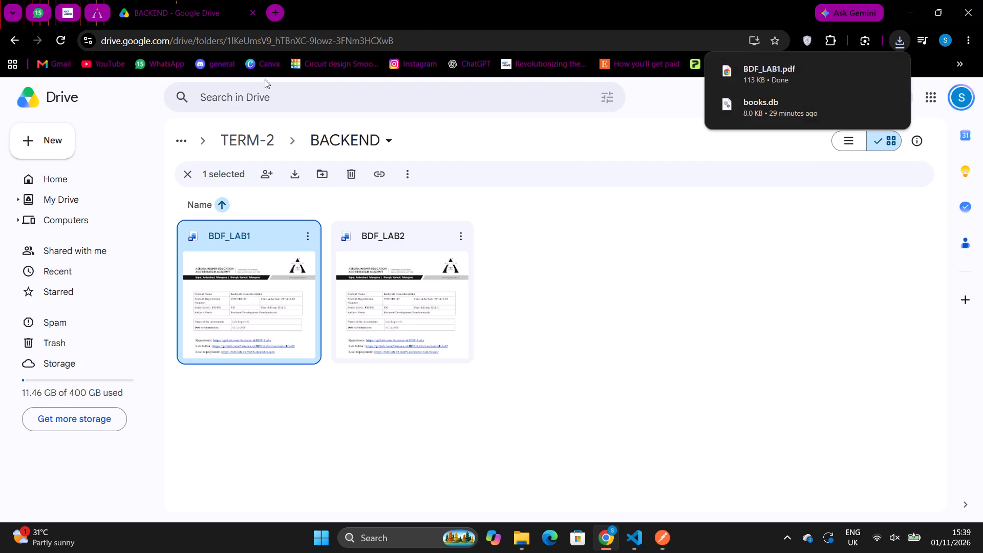
Open BDF_LAB2 from the BACKEND folder, download it as a PDF and close the document.
{"action": "double_click", "coordinate": [374, 259]}
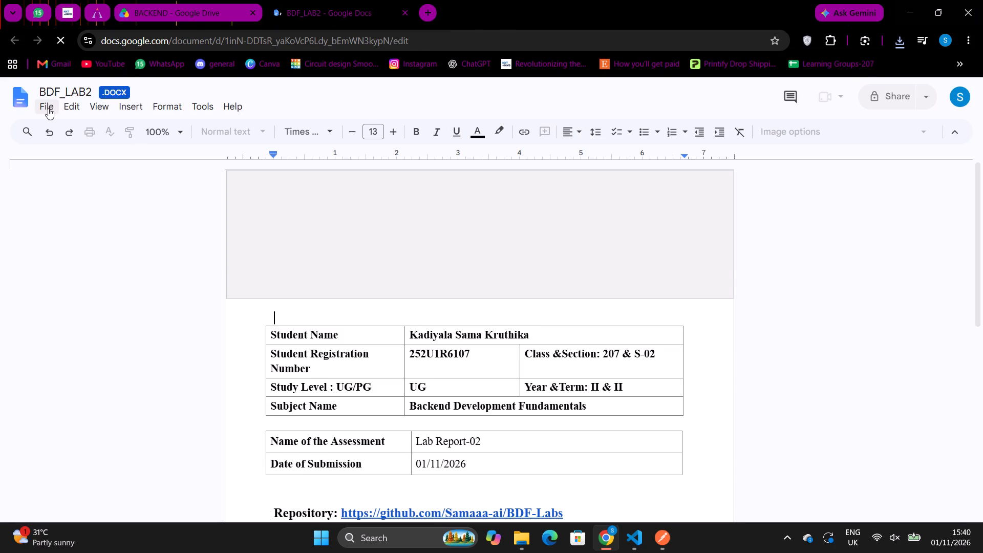
{"action": "left_click", "coordinate": [48, 108]}
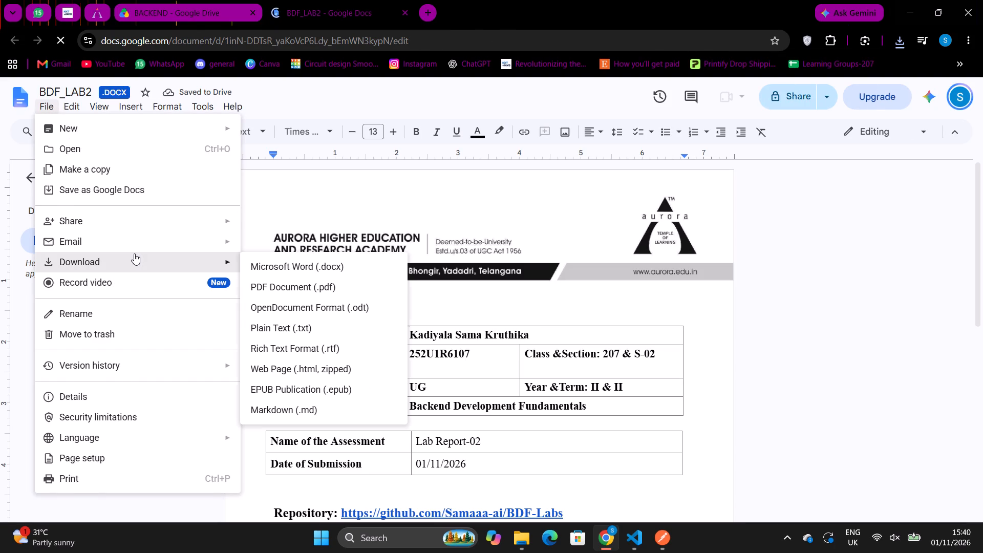
{"action": "left_click", "coordinate": [285, 283]}
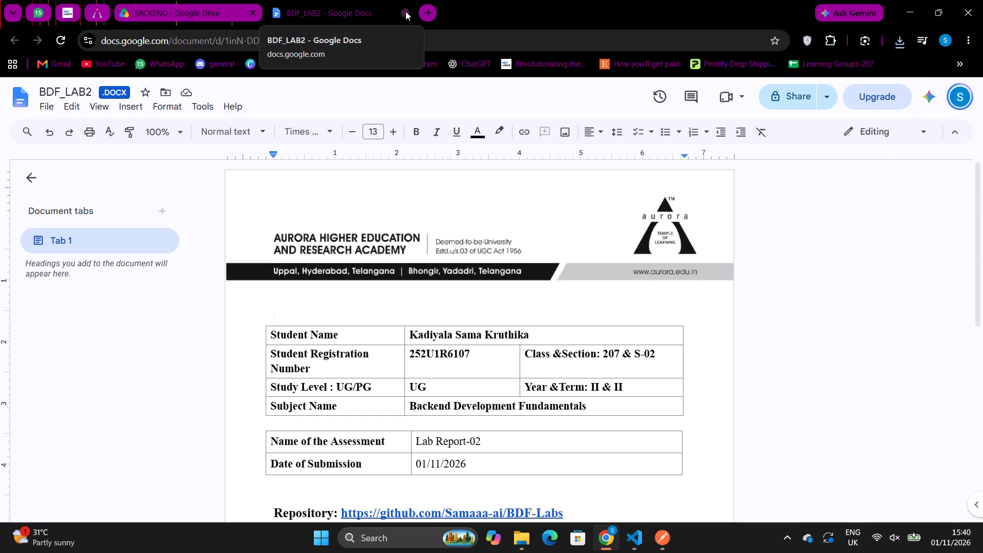
{"action": "left_click", "coordinate": [404, 12]}
Switch to the Aurora assessments page and upload the BDF_LAB1 PDF as the Lab Report 1 submission.
{"action": "left_click", "coordinate": [98, 0]}
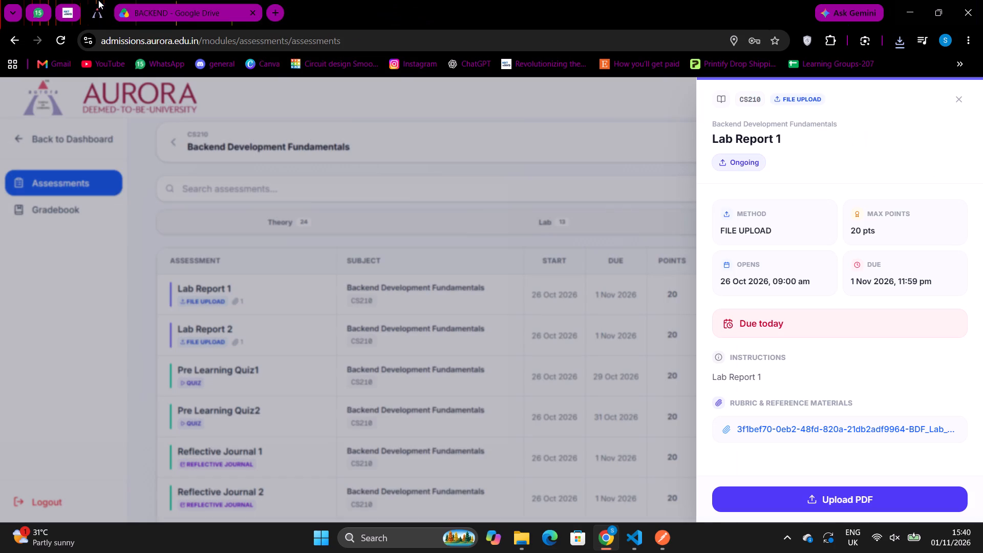
{"action": "left_click", "coordinate": [822, 491]}
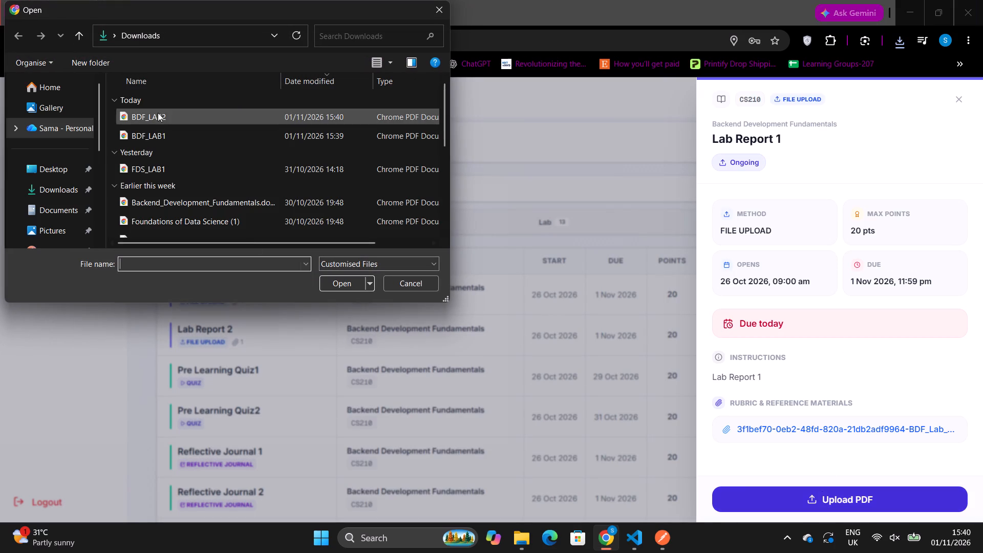
{"action": "double_click", "coordinate": [161, 130]}
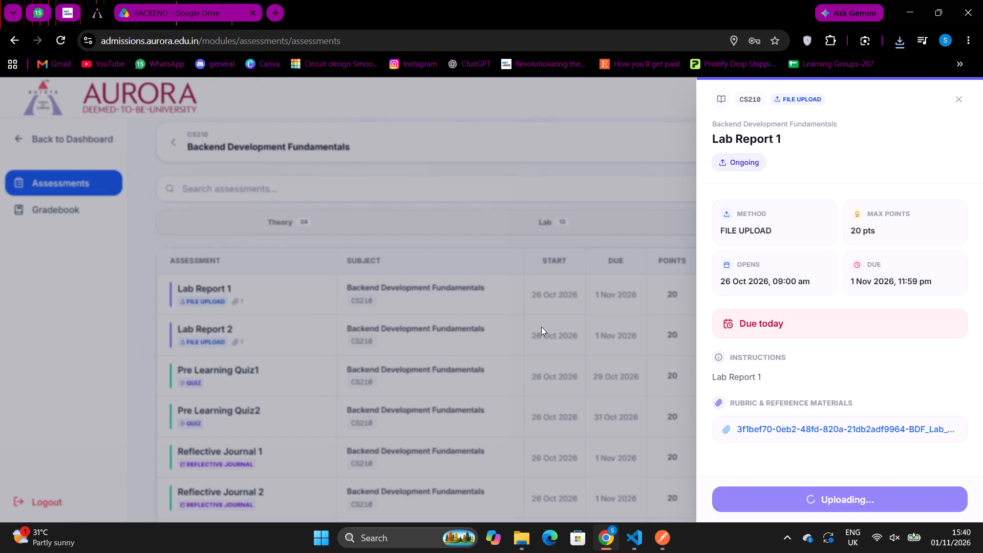
{"action": "left_click", "coordinate": [560, 294]}
Upload the BDF_LAB2 PDF as the submission for the Lab Report 2 assessment and close its details.
{"action": "left_click", "coordinate": [493, 329]}
{"action": "left_click", "coordinate": [777, 494]}
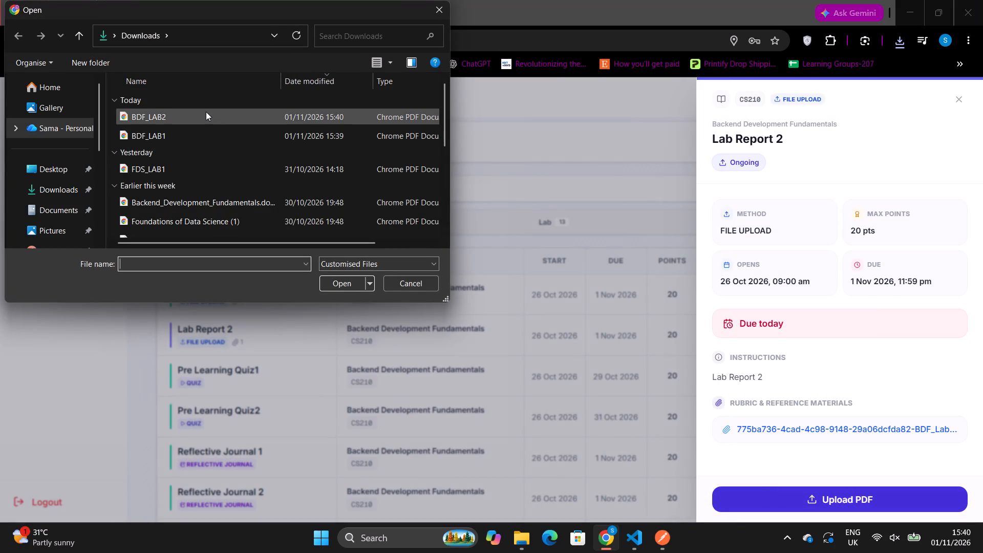
{"action": "double_click", "coordinate": [206, 112]}
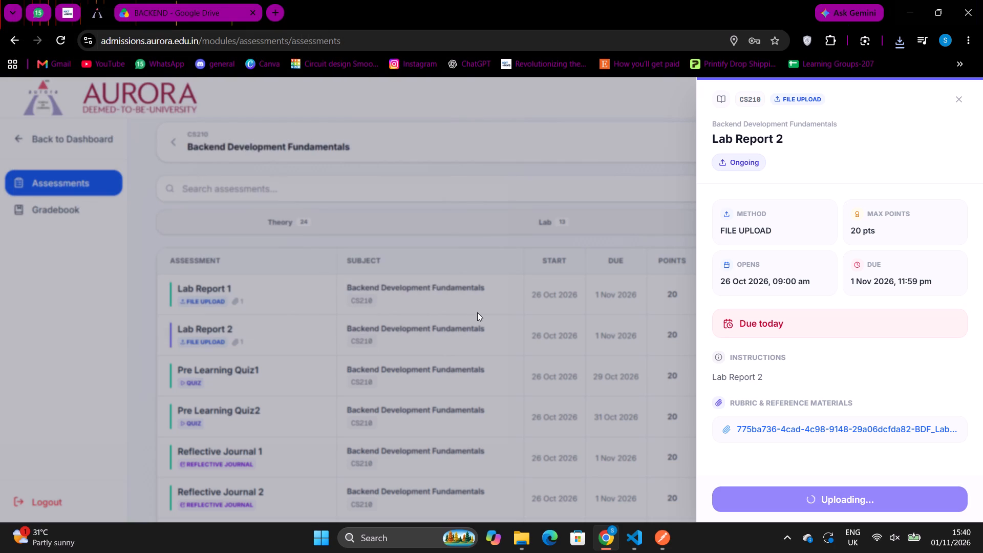
{"action": "left_click", "coordinate": [457, 312]}
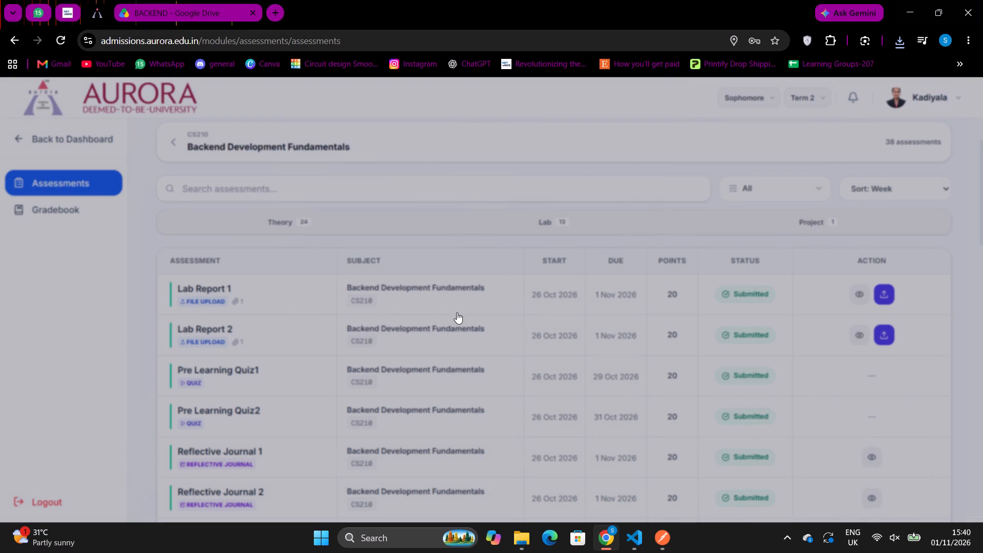
View the submitted Lab Report 1 file to check its contents, and close it.
{"action": "left_click", "coordinate": [861, 295]}
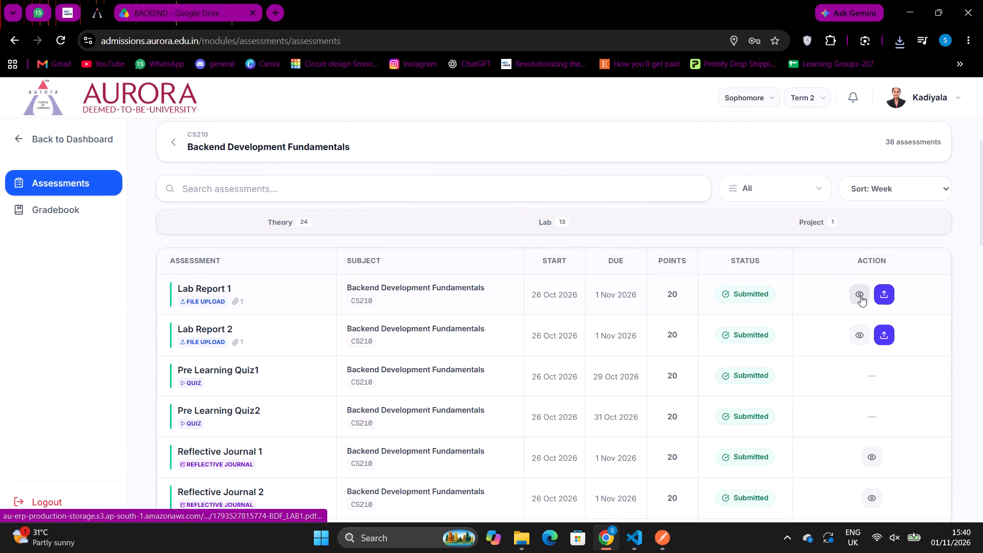
{"action": "scroll", "coordinate": [326, 223], "scroll_direction": "down", "scroll_amount": 2}
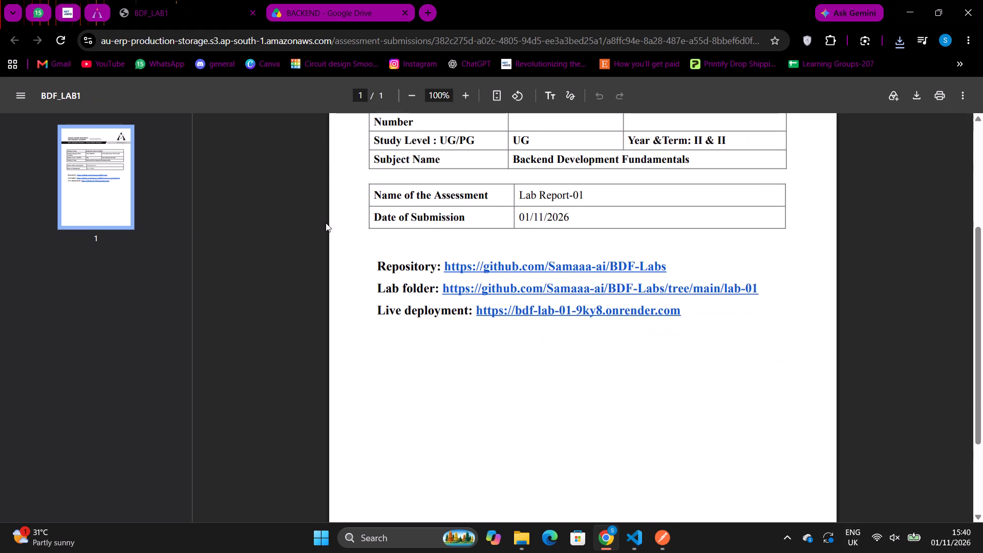
{"action": "left_click", "coordinate": [251, 8]}
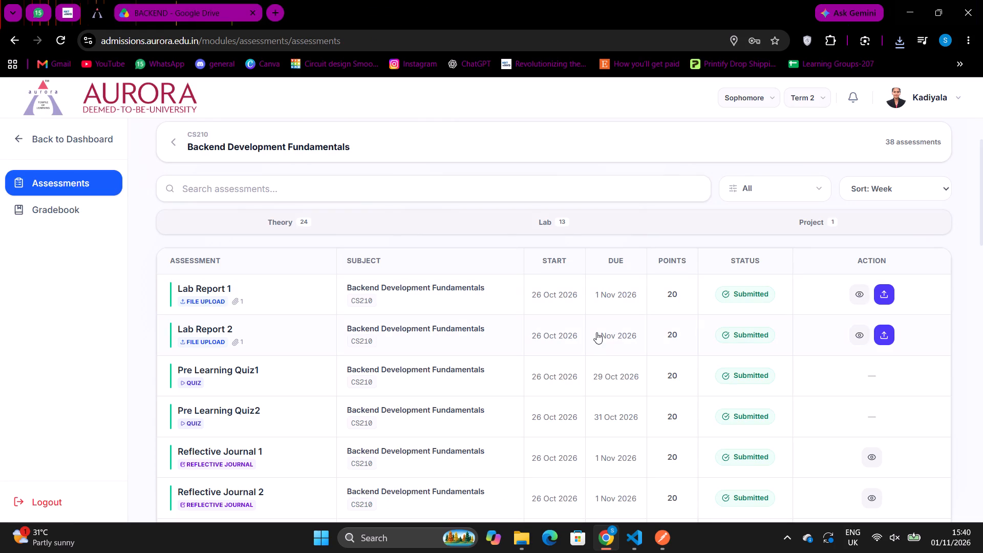
View the uploaded file for Lab Report 2, close it, and return to the assessments list to review it.
{"action": "left_click", "coordinate": [611, 337]}
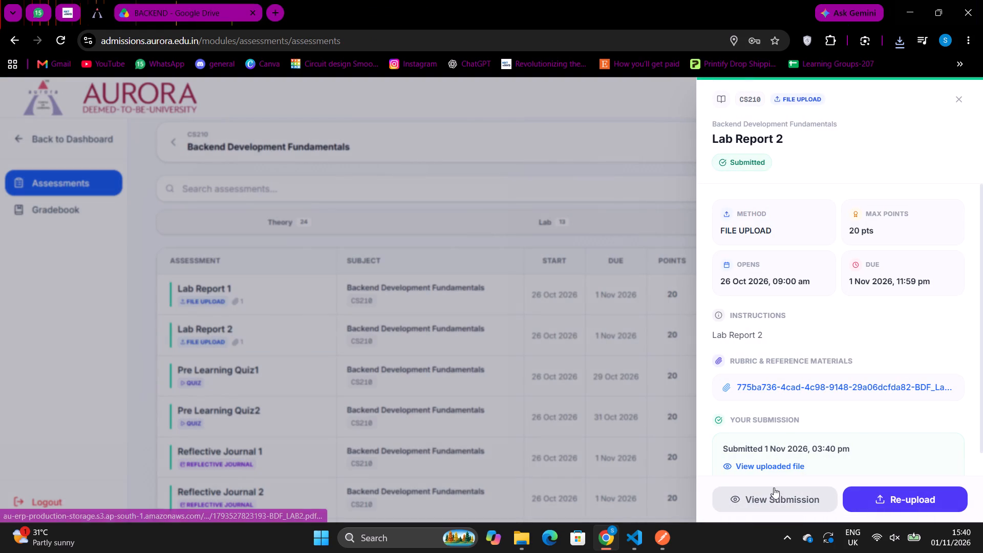
{"action": "left_click", "coordinate": [764, 467]}
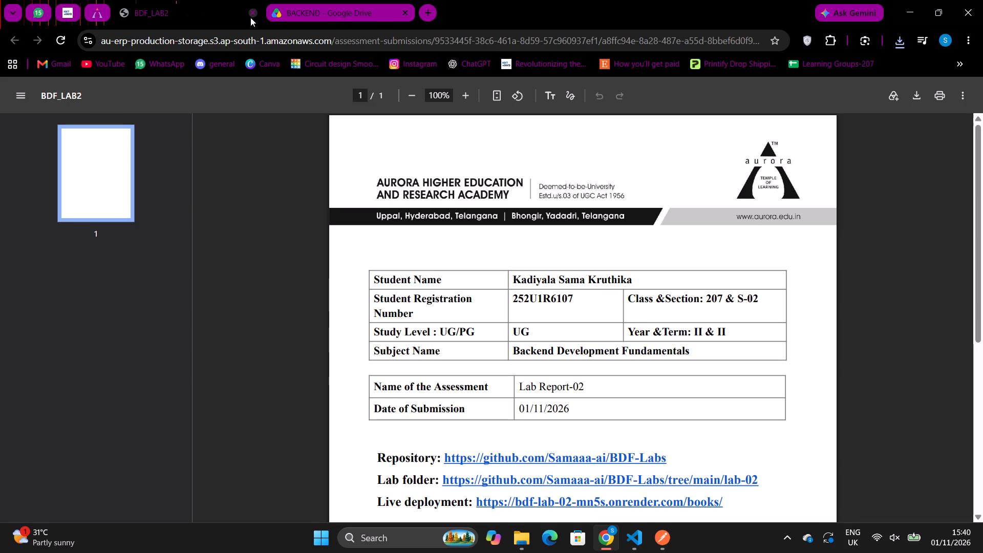
{"action": "left_click", "coordinate": [250, 16]}
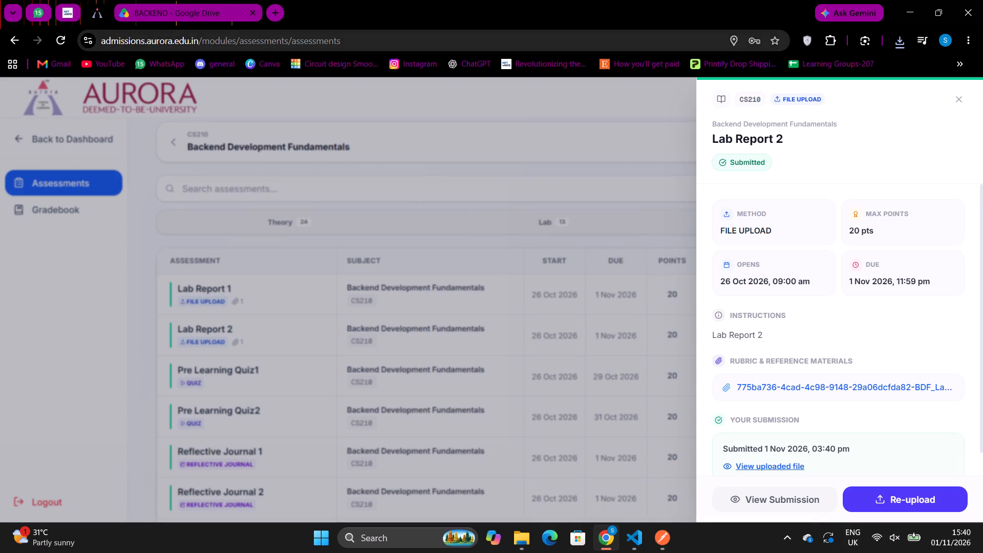
{"action": "left_click", "coordinate": [219, 172]}
{"action": "scroll", "coordinate": [248, 343], "scroll_direction": "down", "scroll_amount": 1}
{"action": "scroll", "coordinate": [248, 343], "scroll_direction": "up", "scroll_amount": 7}
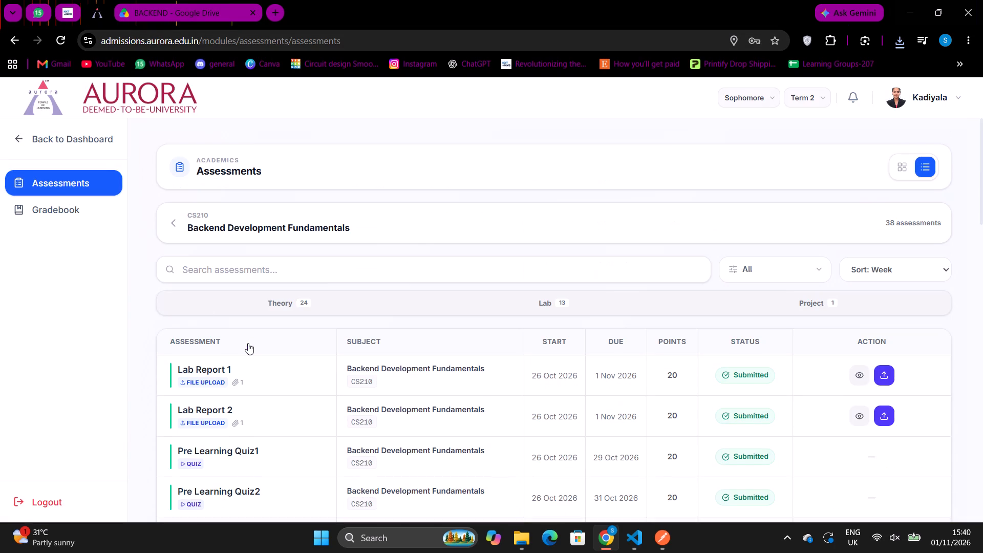
Leave the Backend Development Fundamentals assessments and open the Foundations of Data Science course to check its lab report submissions.
{"action": "left_click", "coordinate": [175, 226]}
{"action": "scroll", "coordinate": [315, 328], "scroll_direction": "down", "scroll_amount": 1}
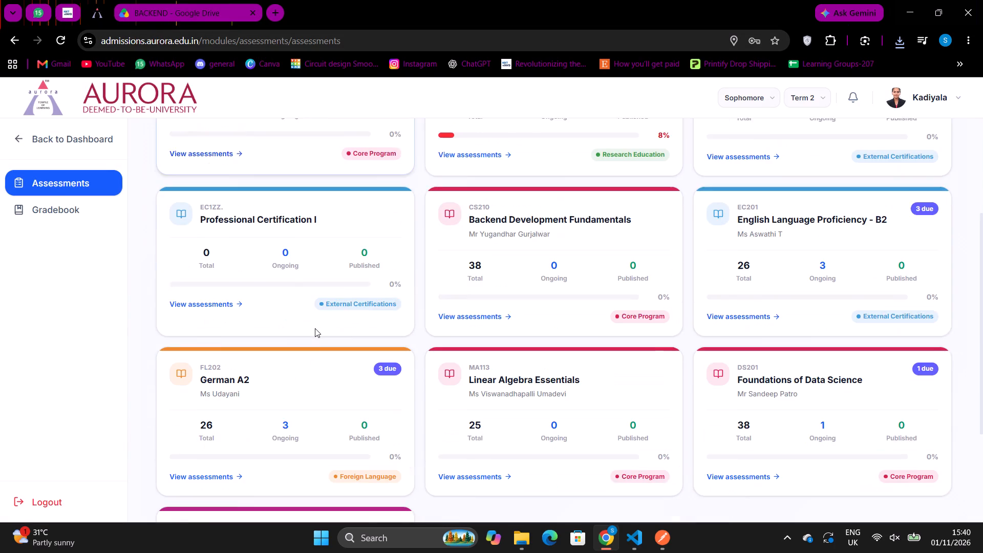
{"action": "scroll", "coordinate": [315, 328], "scroll_direction": "down", "scroll_amount": 2}
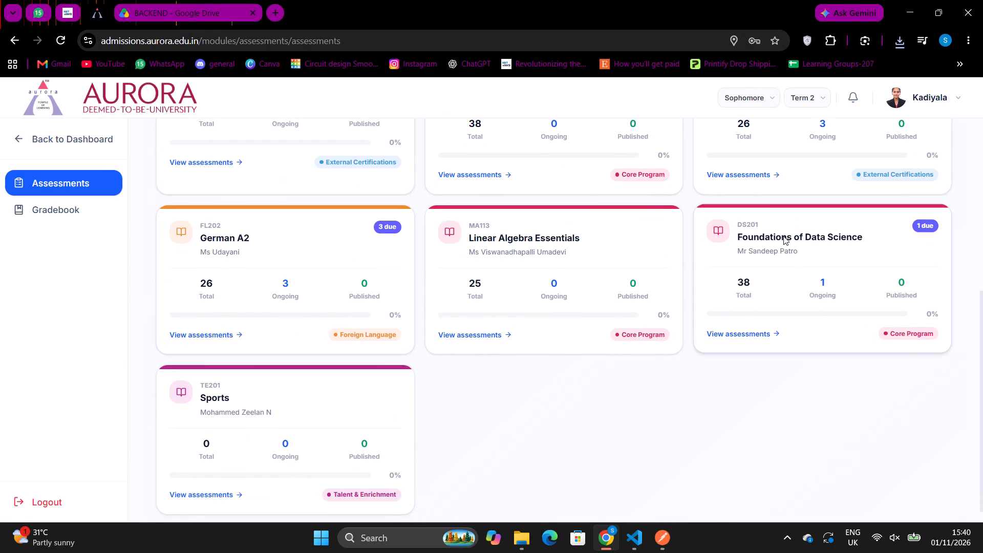
{"action": "left_click", "coordinate": [783, 236]}
{"action": "scroll", "coordinate": [459, 285], "scroll_direction": "up", "scroll_amount": 3}
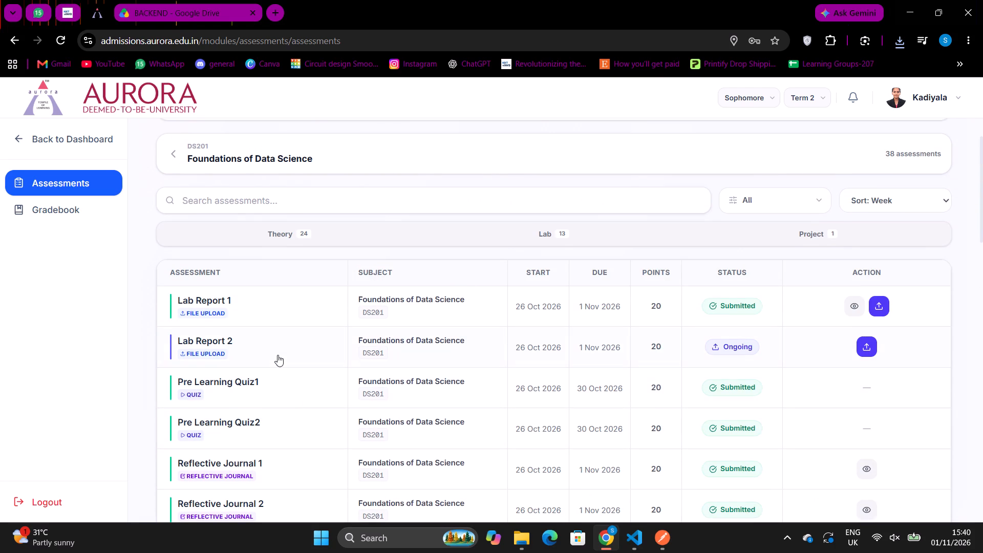
{"action": "left_click", "coordinate": [172, 158]}
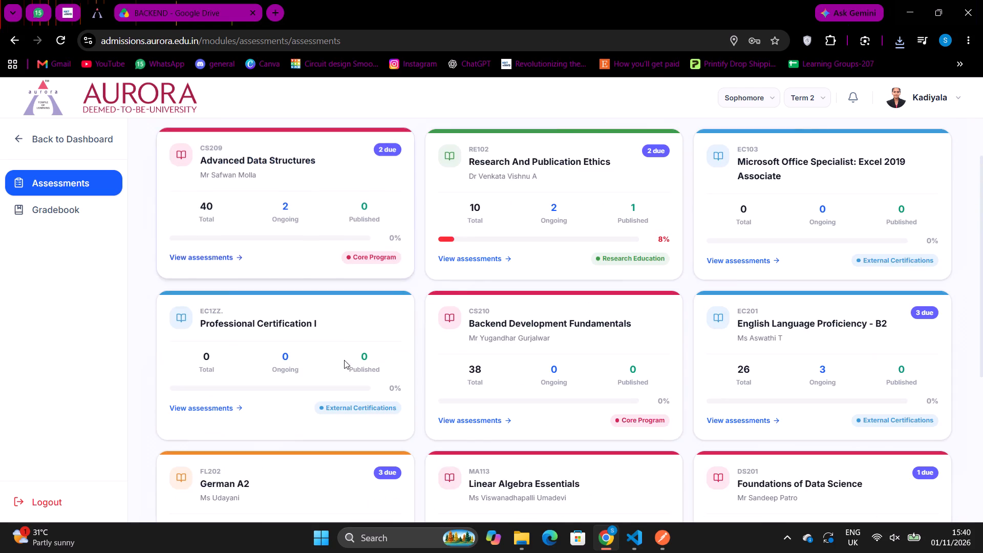
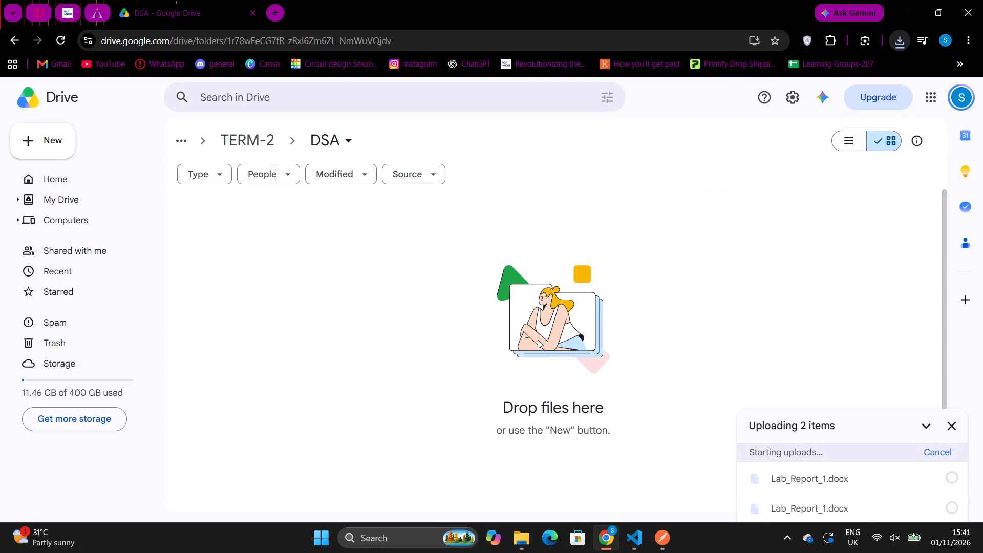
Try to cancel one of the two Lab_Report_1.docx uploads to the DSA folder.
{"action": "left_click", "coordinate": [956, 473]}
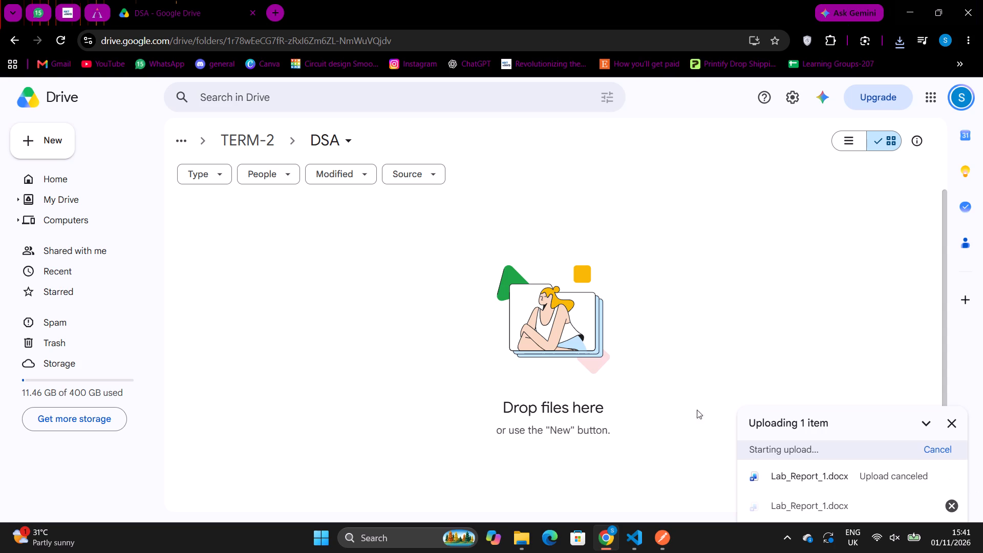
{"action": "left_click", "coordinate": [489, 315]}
Open the C++ folder inside My Drive's Classroom, YEAR-2, TERM-1 folders.
{"action": "left_click", "coordinate": [18, 200]}
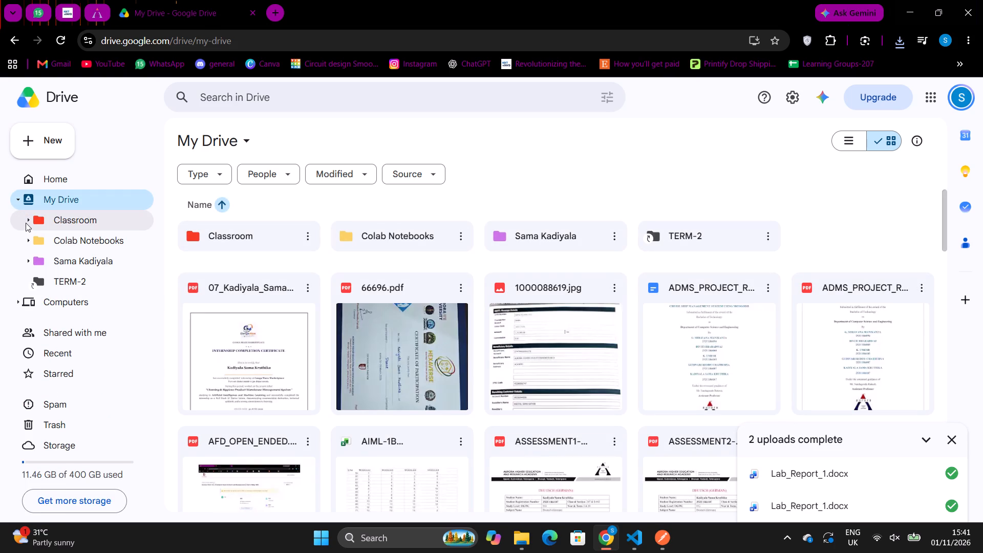
{"action": "left_click", "coordinate": [27, 221]}
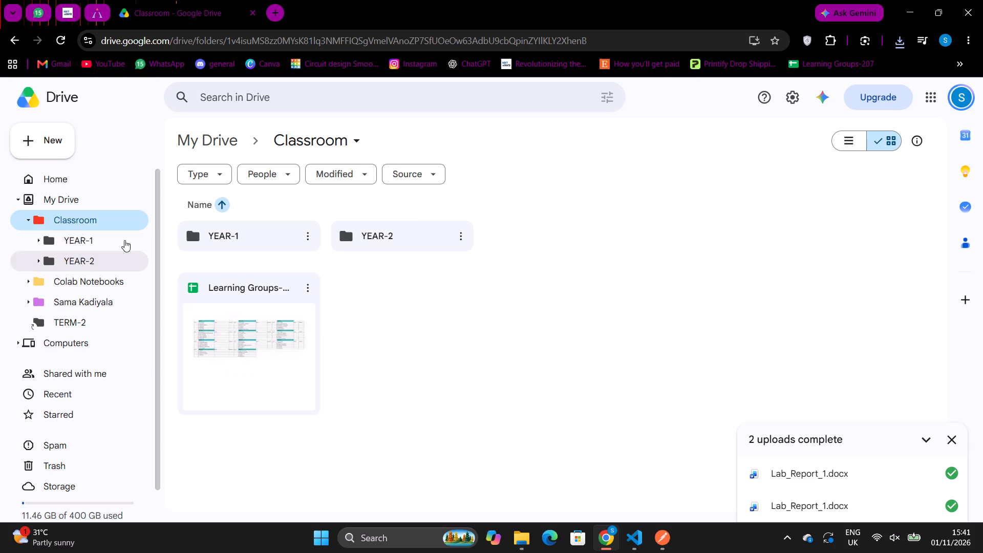
{"action": "double_click", "coordinate": [414, 232]}
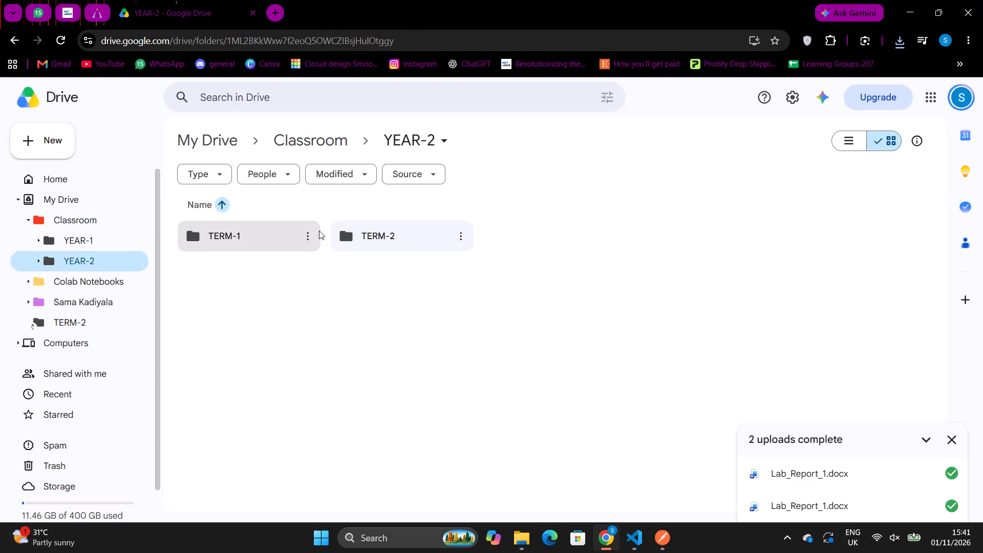
{"action": "double_click", "coordinate": [274, 236]}
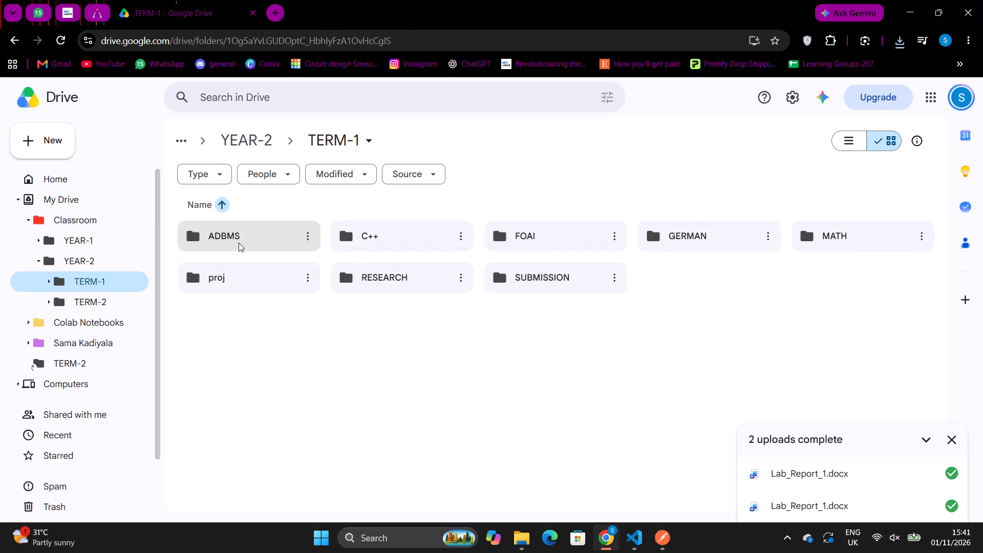
{"action": "double_click", "coordinate": [405, 223]}
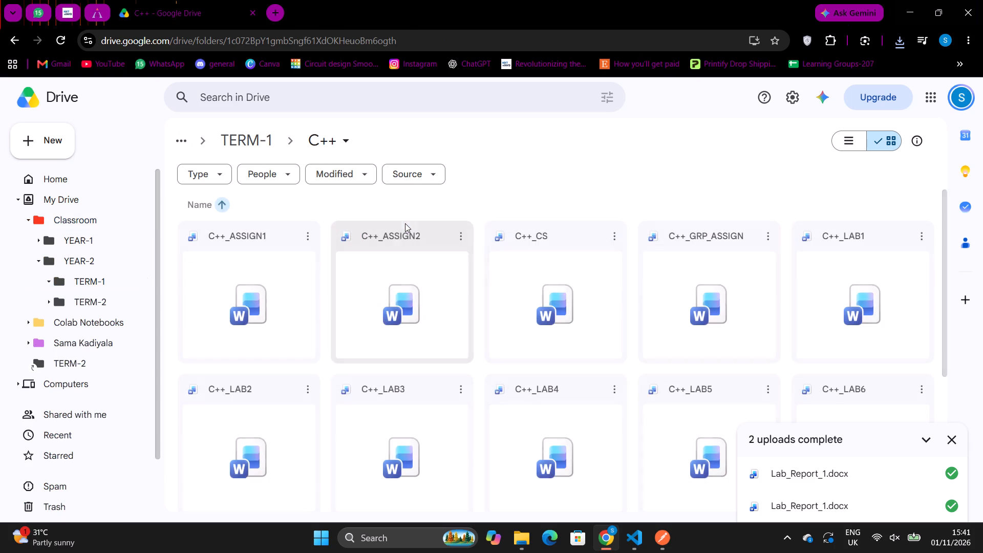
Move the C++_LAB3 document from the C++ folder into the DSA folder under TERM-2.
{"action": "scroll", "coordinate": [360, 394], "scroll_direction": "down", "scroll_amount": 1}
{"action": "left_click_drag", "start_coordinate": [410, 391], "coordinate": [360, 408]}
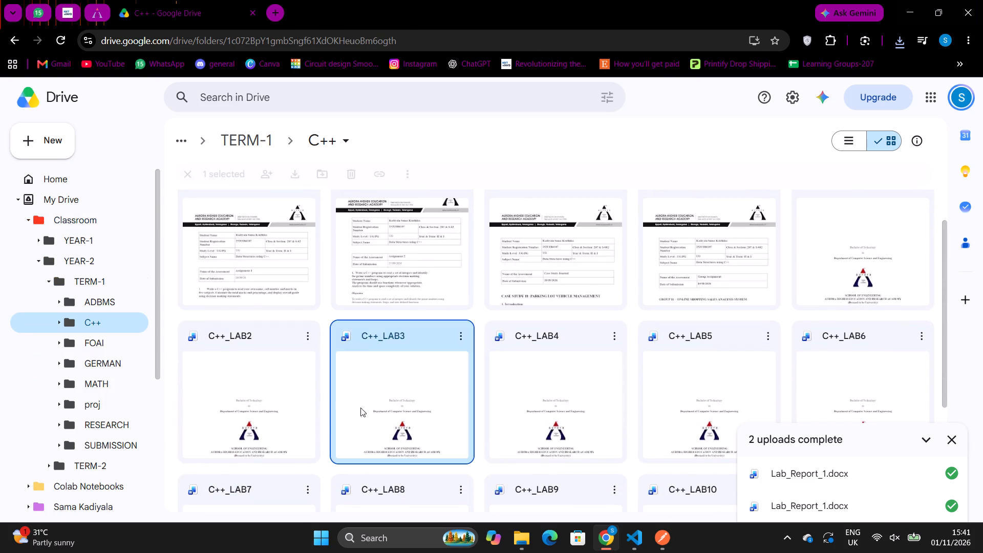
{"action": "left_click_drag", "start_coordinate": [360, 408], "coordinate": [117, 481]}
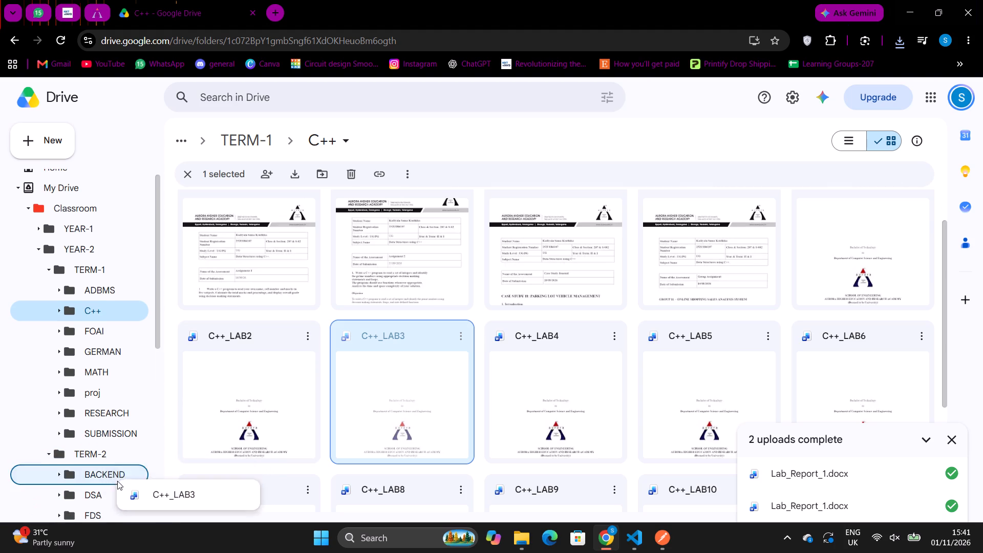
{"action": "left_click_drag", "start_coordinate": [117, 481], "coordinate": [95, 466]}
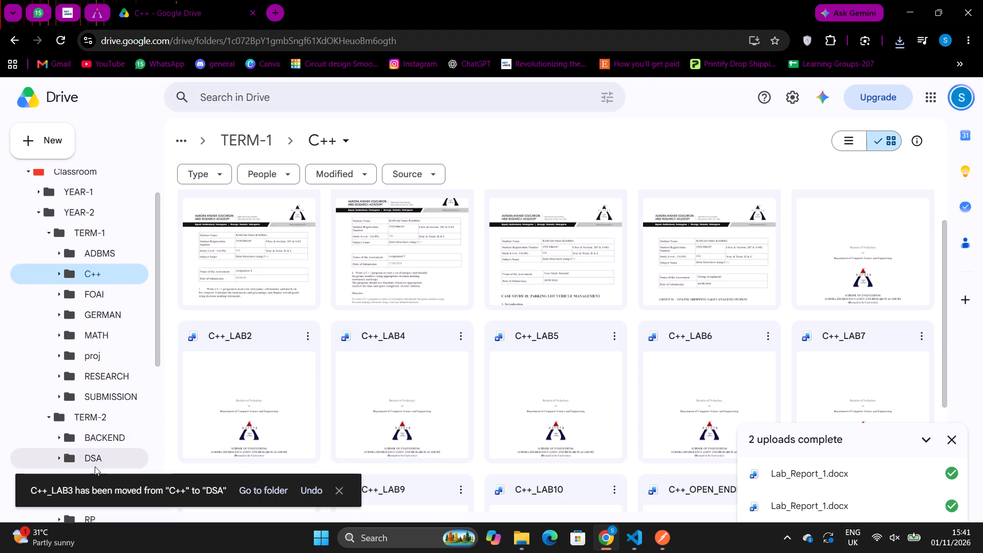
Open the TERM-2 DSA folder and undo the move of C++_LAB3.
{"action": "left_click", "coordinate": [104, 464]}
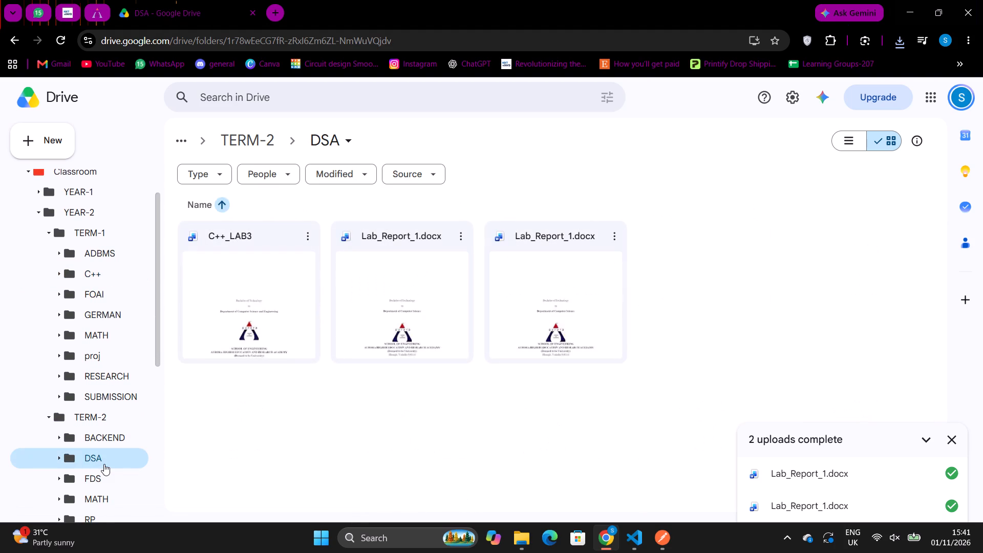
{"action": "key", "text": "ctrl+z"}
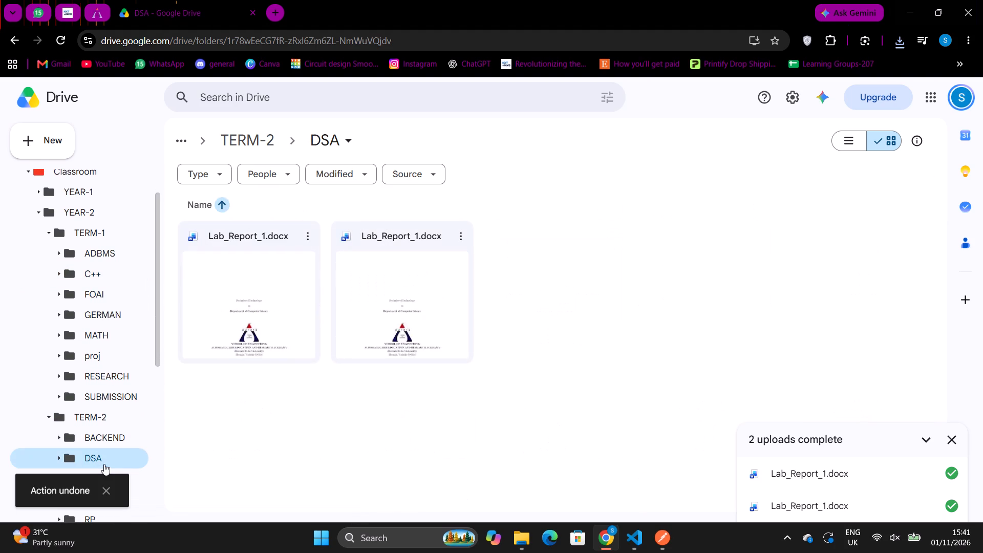
Return to the TERM-1 C++ folder and make a copy of the C++_LAB3 document.
{"action": "left_click", "coordinate": [111, 271]}
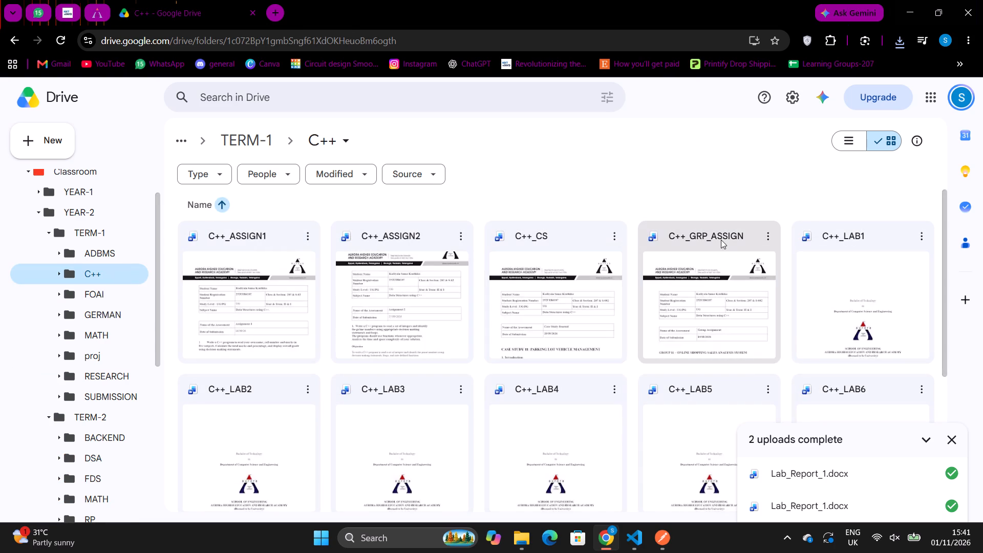
{"action": "left_click", "coordinate": [462, 396]}
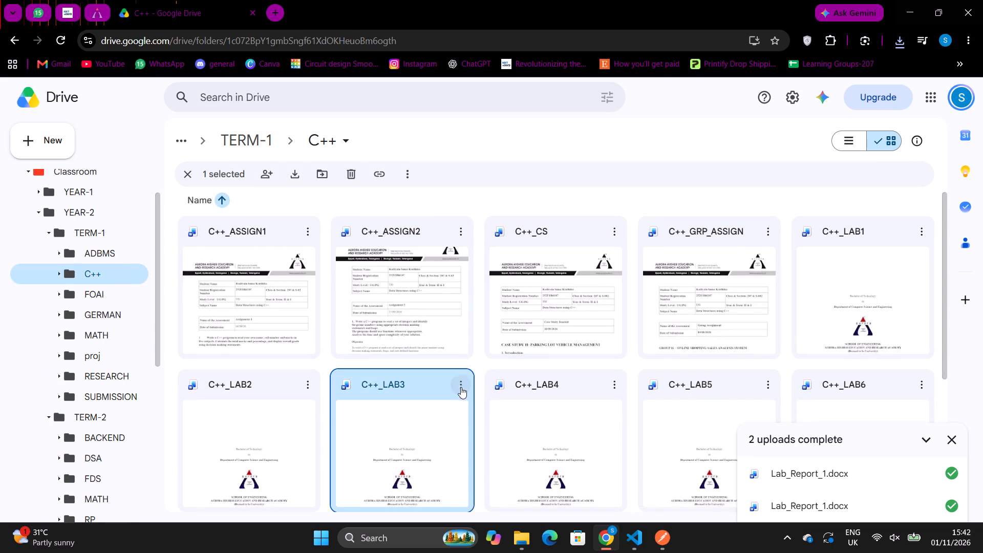
{"action": "left_click", "coordinate": [461, 387]}
{"action": "left_click", "coordinate": [521, 255]}
{"action": "scroll", "coordinate": [435, 341], "scroll_direction": "down", "scroll_amount": 5}
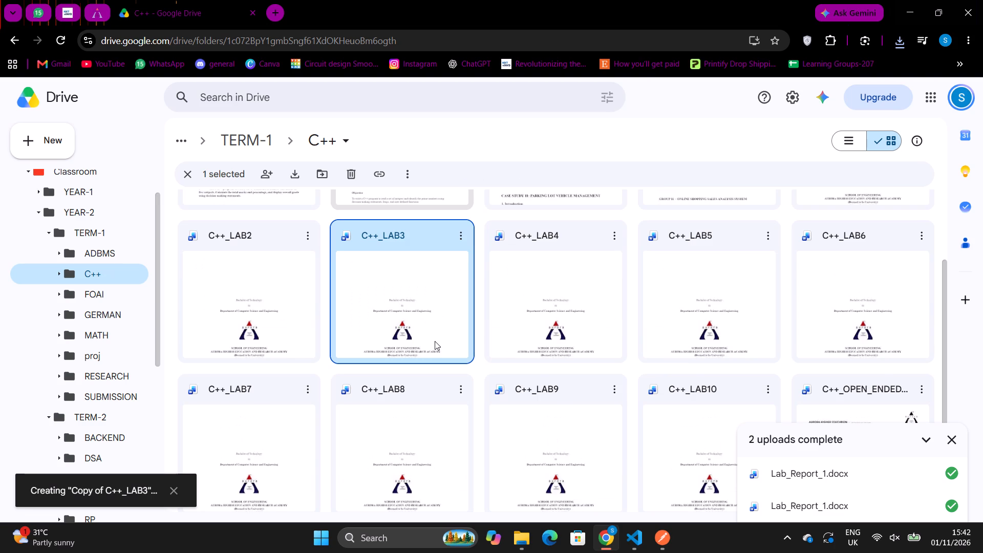
Move the copy of C++_LAB3 from the TERM-1 C++ folder into the DSA folder under TERM-2.
{"action": "scroll", "coordinate": [435, 341], "scroll_direction": "down", "scroll_amount": 3}
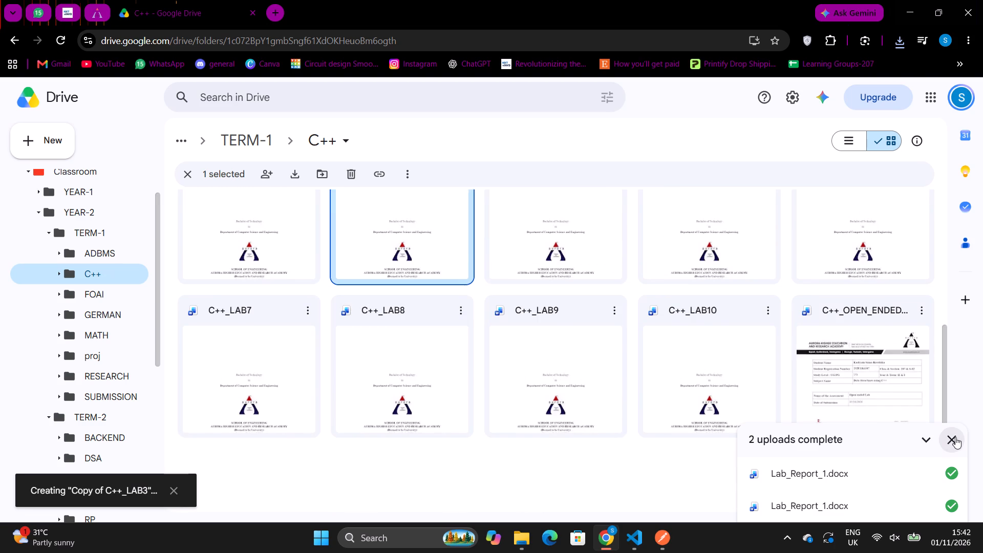
{"action": "left_click", "coordinate": [957, 436]}
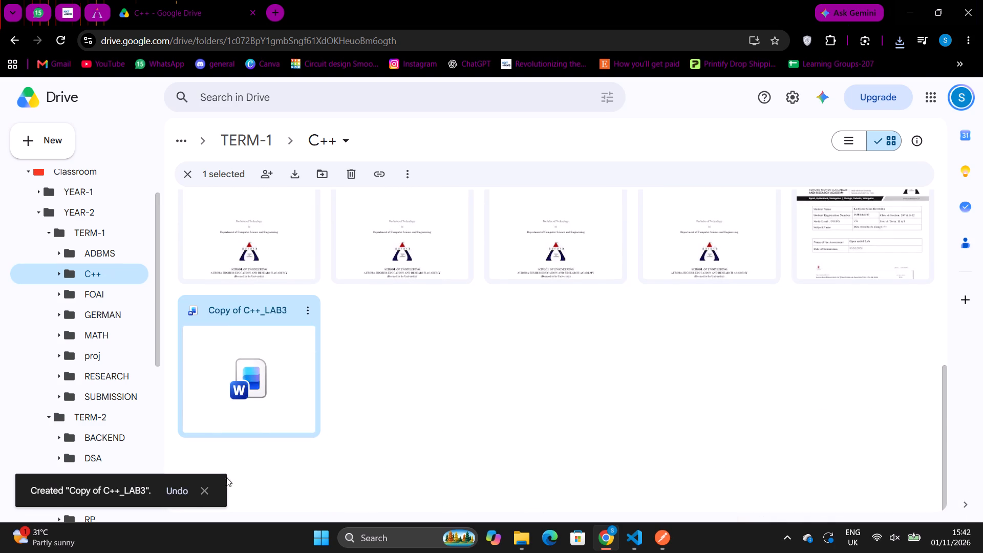
{"action": "left_click", "coordinate": [205, 493]}
{"action": "left_click_drag", "start_coordinate": [253, 372], "coordinate": [122, 456]}
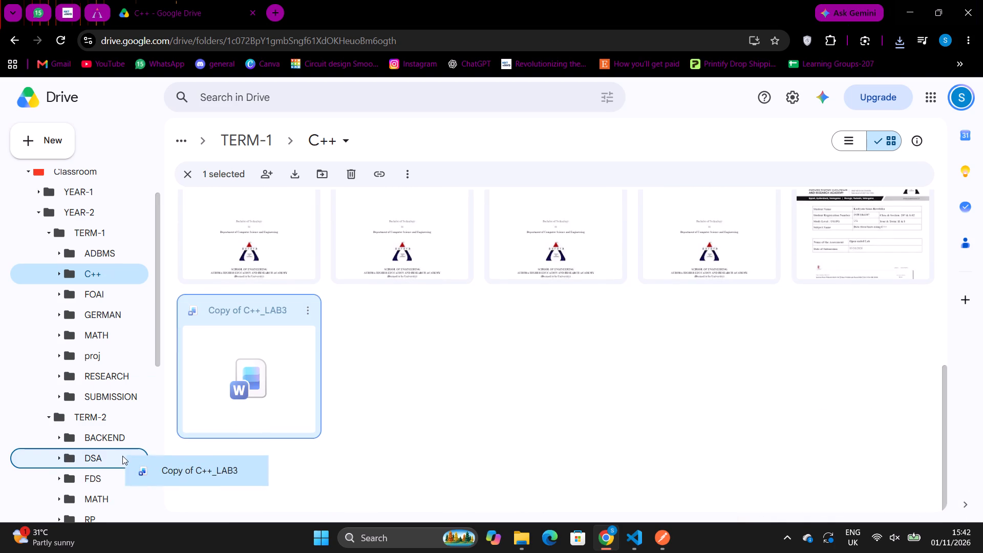
{"action": "left_click_drag", "start_coordinate": [122, 456], "coordinate": [118, 456]}
Open the TERM-2 DSA folder and move one of the two duplicate Lab_Report_1.docx files to the trash.
{"action": "left_click", "coordinate": [118, 456]}
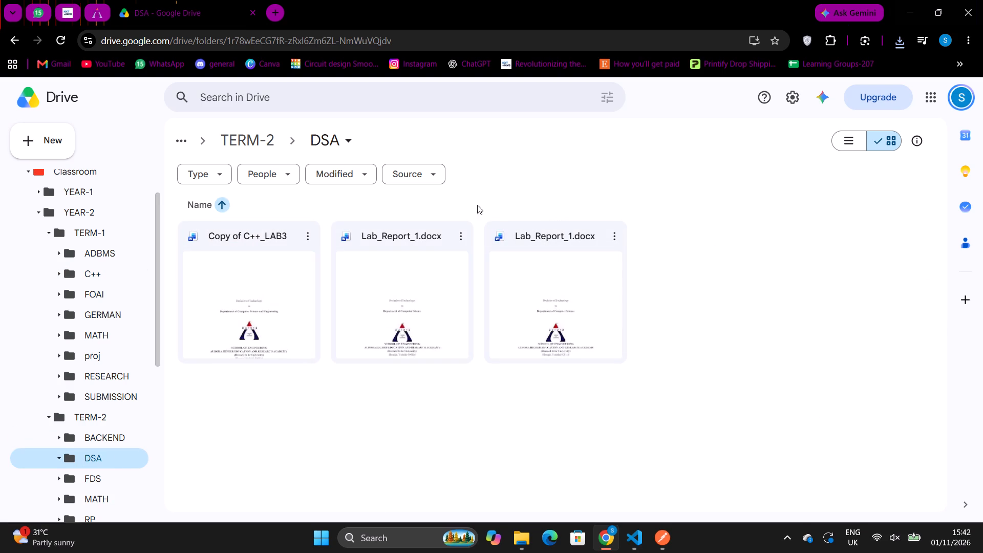
{"action": "left_click", "coordinate": [469, 232]}
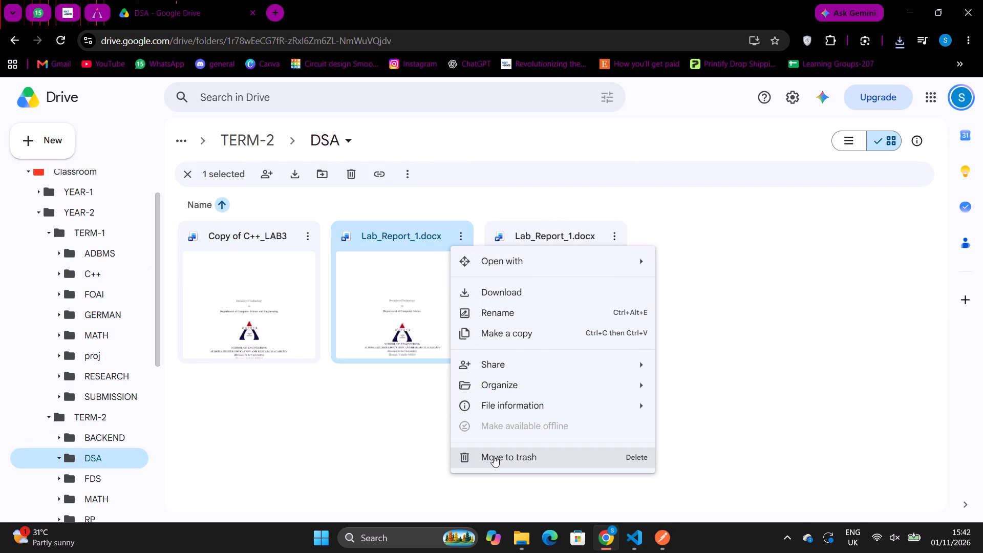
{"action": "left_click", "coordinate": [493, 456]}
Open Copy of C++_LAB3 and the remaining Lab_Report_1.docx in separate browser tabs, then return to the DSA folder.
{"action": "double_click", "coordinate": [213, 266]}
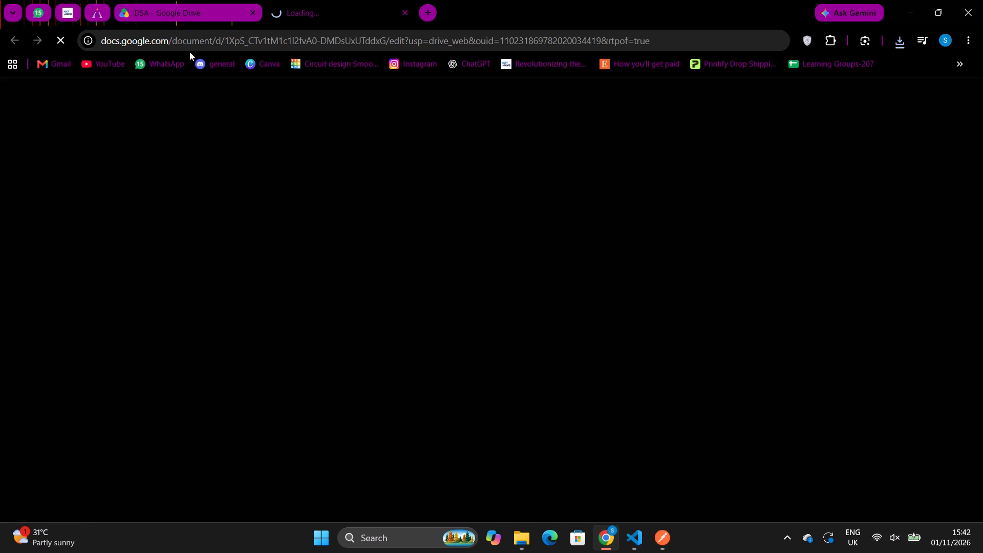
{"action": "left_click", "coordinate": [199, 0]}
{"action": "double_click", "coordinate": [382, 342]}
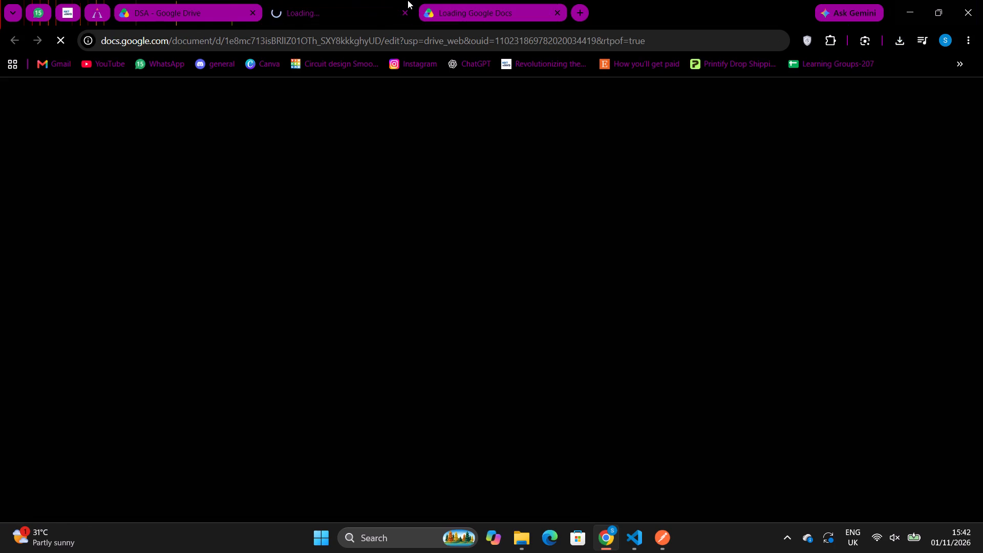
{"action": "left_click", "coordinate": [453, 0]}
{"action": "left_click", "coordinate": [200, 0]}
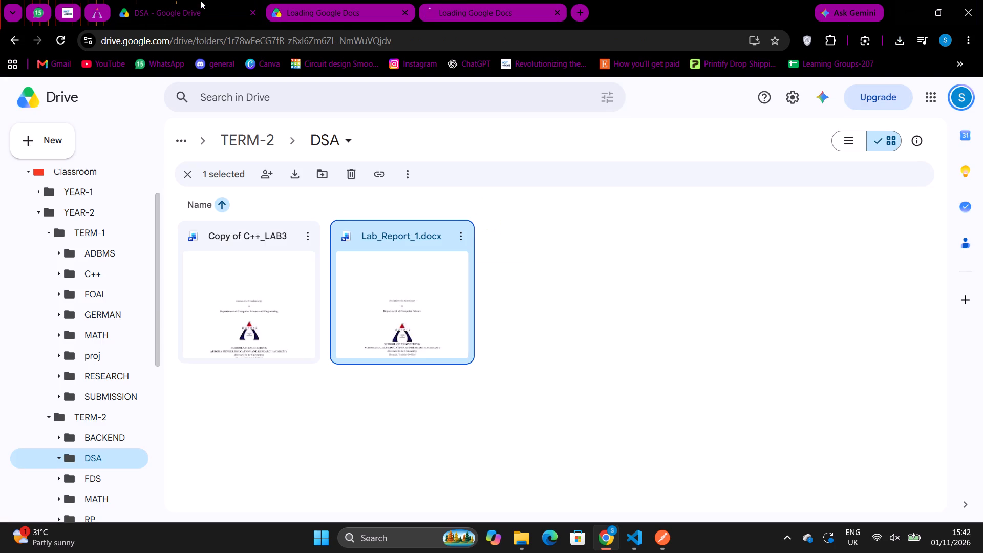
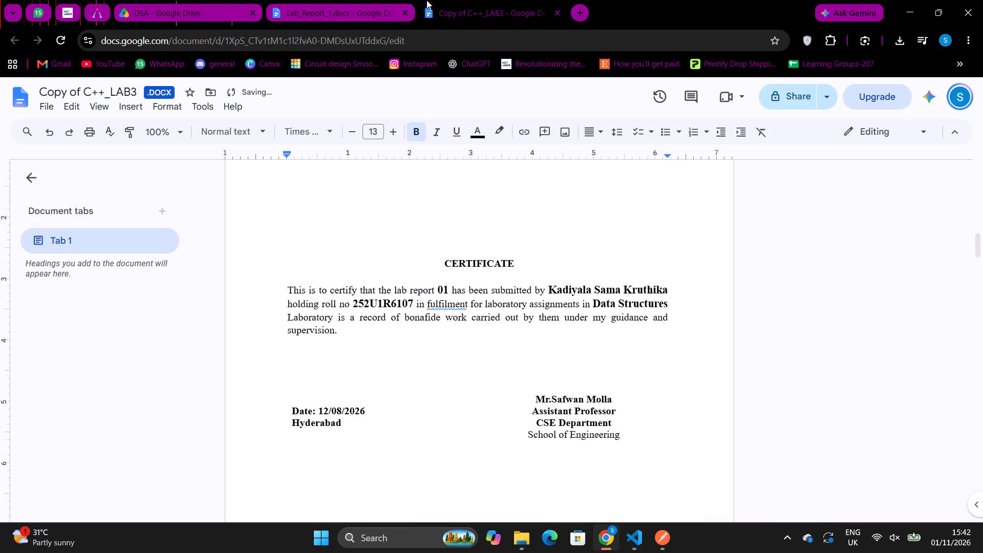
Insert the bold word "Advanced" before "Data Structures" in the certificate paragraph of Copy of C++_LAB3.
{"action": "left_click", "coordinate": [592, 303]}
{"action": "key", "text": "a"}
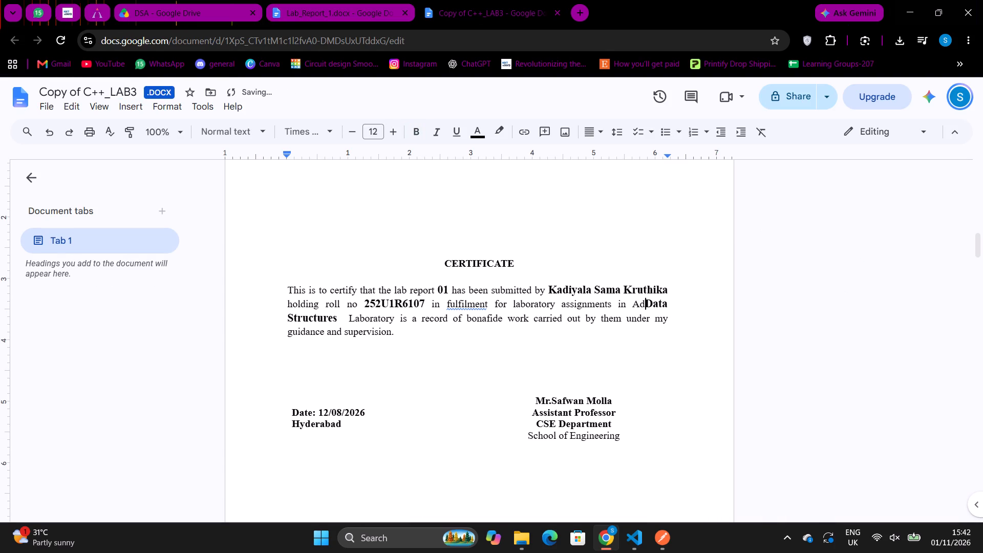
{"action": "key", "text": "BackSpace"}
{"action": "key", "text": "BackSpace"}
{"action": "key", "text": "Right"}
{"action": "key", "text": "a"}
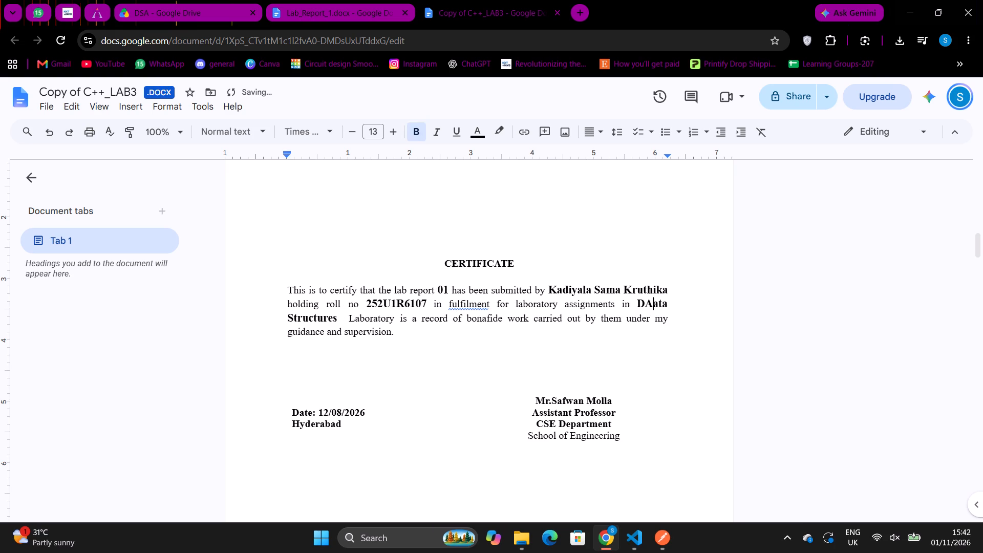
{"action": "key", "text": "d"}
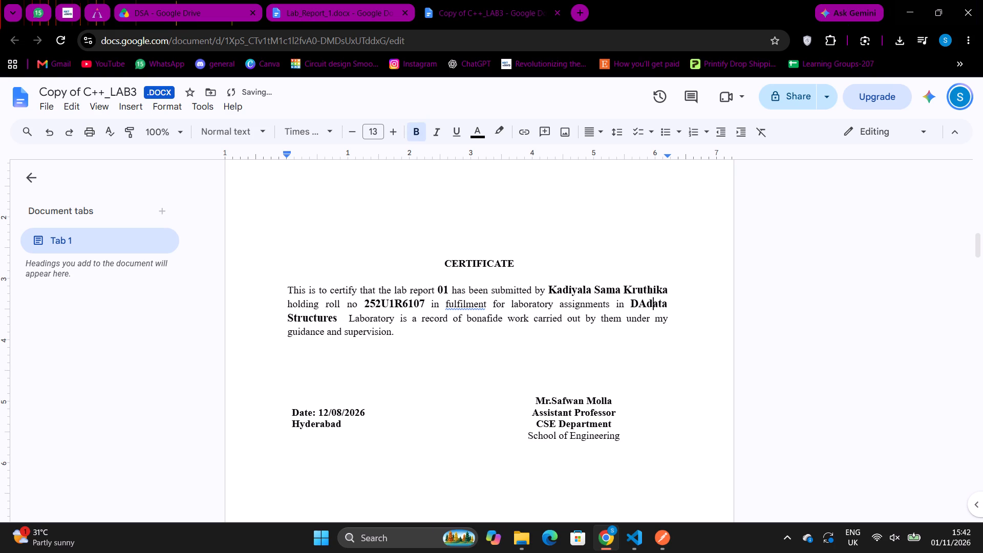
{"action": "key", "text": "space"}
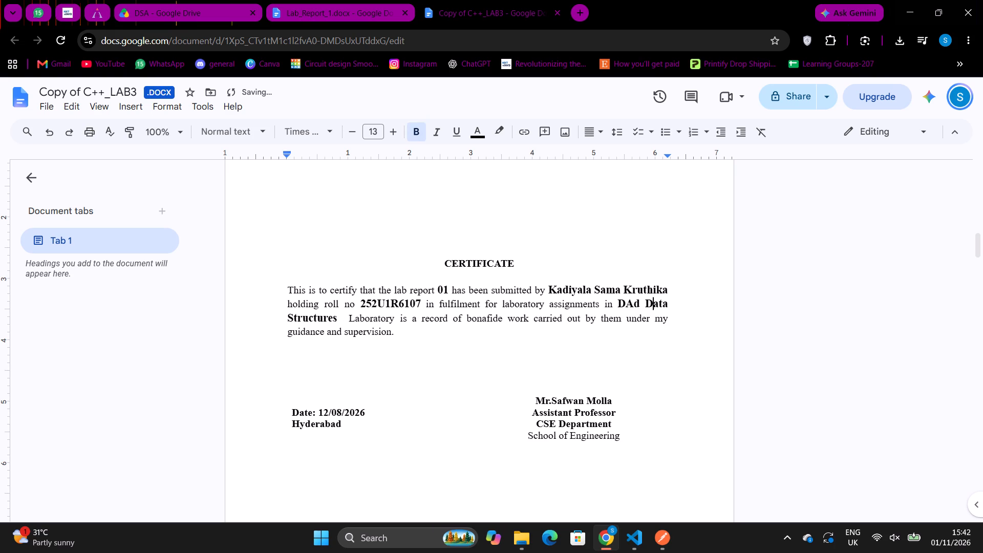
{"action": "key", "text": "Left"}
{"action": "key", "text": "Left"}
{"action": "key", "text": "Left"}
{"action": "key", "text": "Left"}
{"action": "key", "text": "BackSpace"}
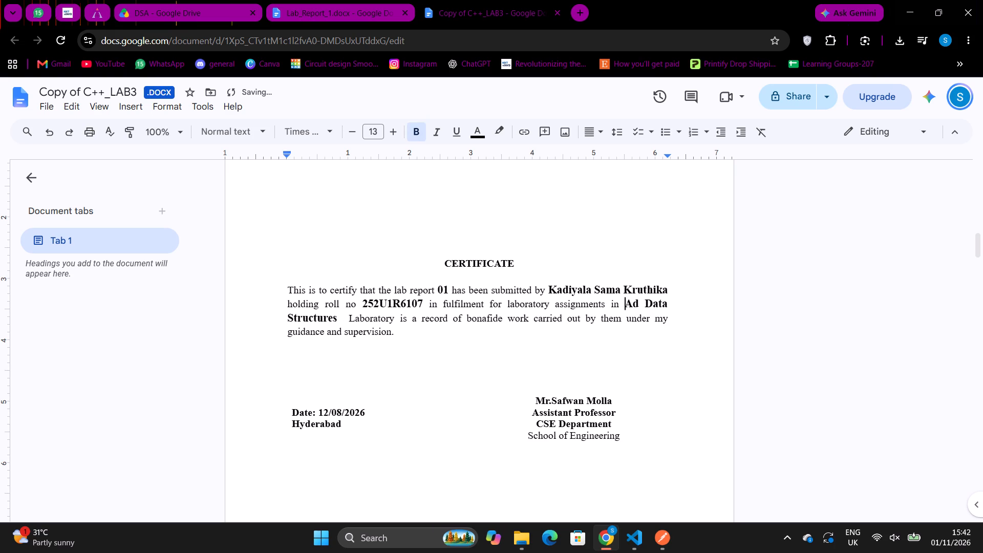
{"action": "key", "text": "Right"}
{"action": "key", "text": "Right"}
{"action": "type", "text": "vanced"}
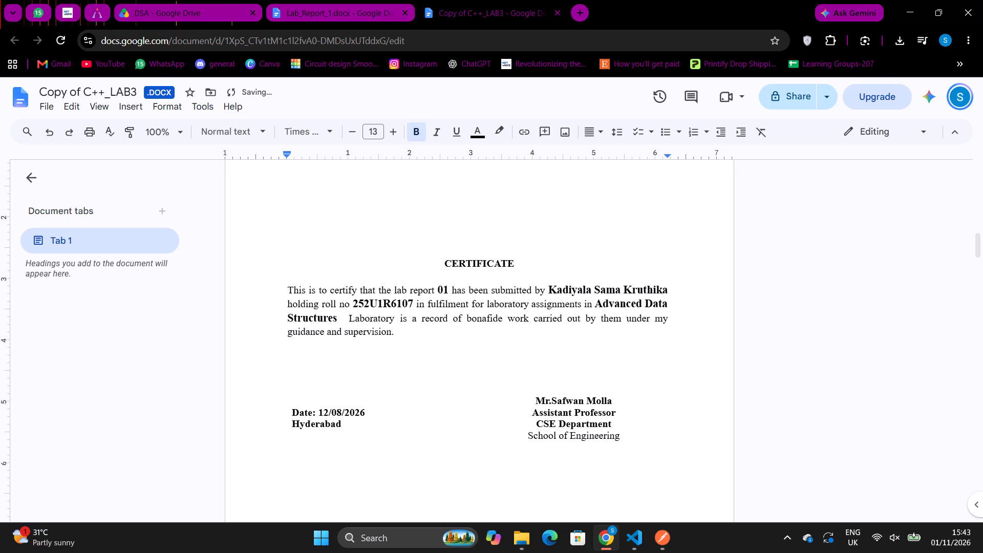
Set the certificate's date to 01/11/2026.
{"action": "left_click", "coordinate": [343, 410]}
{"action": "key", "text": "BackSpace"}
{"action": "key", "text": "BackSpace"}
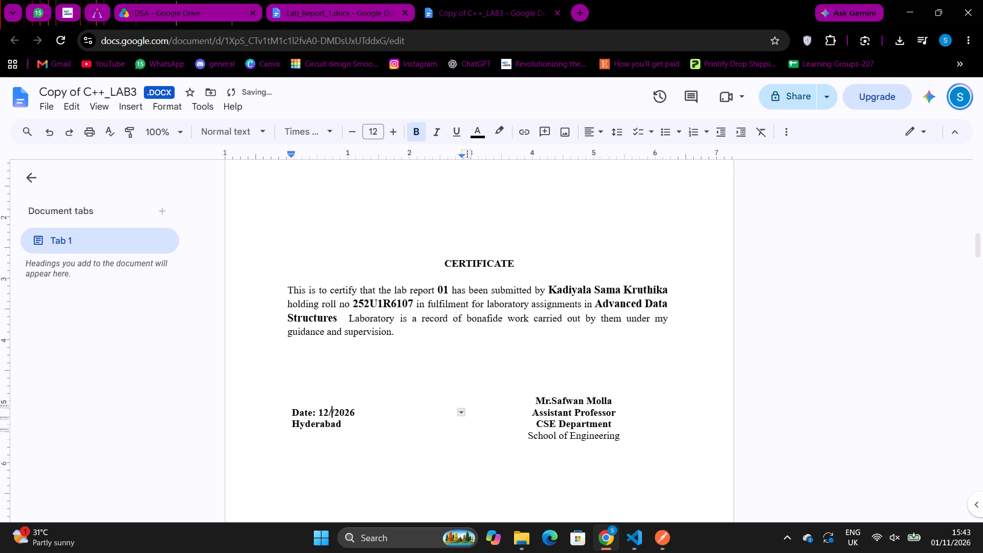
{"action": "type", "text": "11"}
{"action": "key", "text": "Left"}
{"action": "key", "text": "Left"}
{"action": "key", "text": "Left"}
{"action": "key", "text": "BackSpace"}
{"action": "key", "text": "BackSpace"}
{"action": "type", "text": "01"}
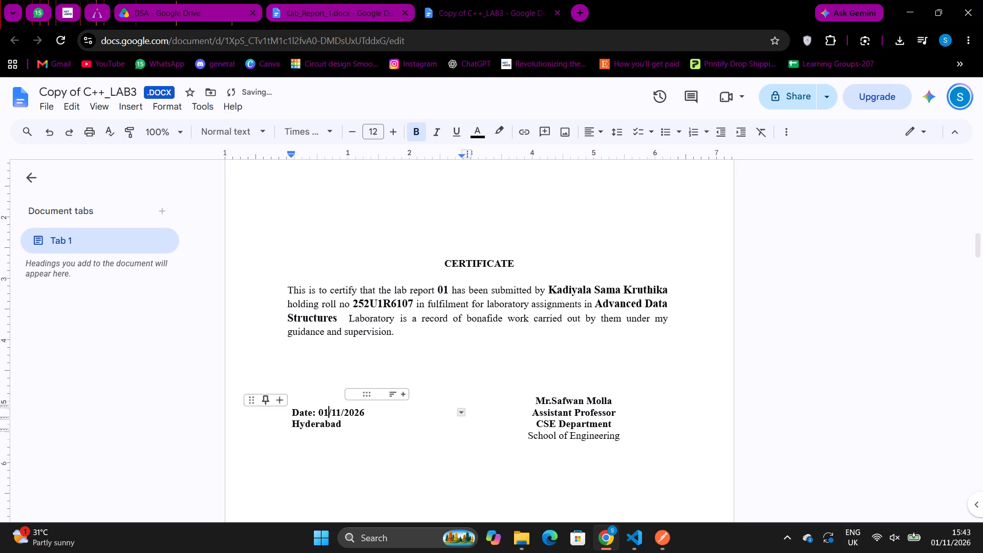
{"action": "left_click", "coordinate": [548, 358]}
Copy everything from the Objective section through the final output screenshot in the Lab_Report_1 document.
{"action": "scroll", "coordinate": [548, 358], "scroll_direction": "down", "scroll_amount": 1}
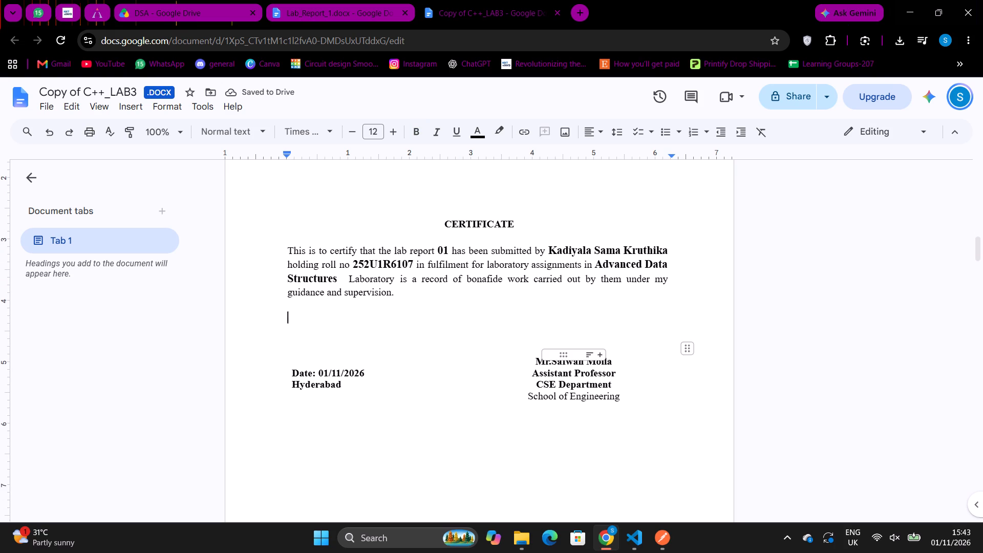
{"action": "scroll", "coordinate": [538, 427], "scroll_direction": "down", "scroll_amount": 4}
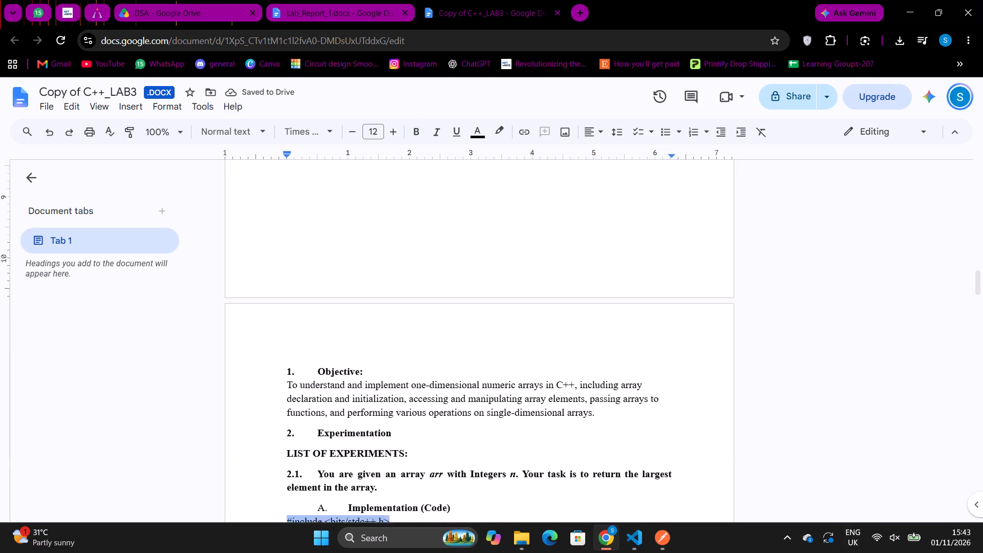
{"action": "scroll", "coordinate": [538, 427], "scroll_direction": "down", "scroll_amount": 3}
{"action": "left_click", "coordinate": [306, 8]}
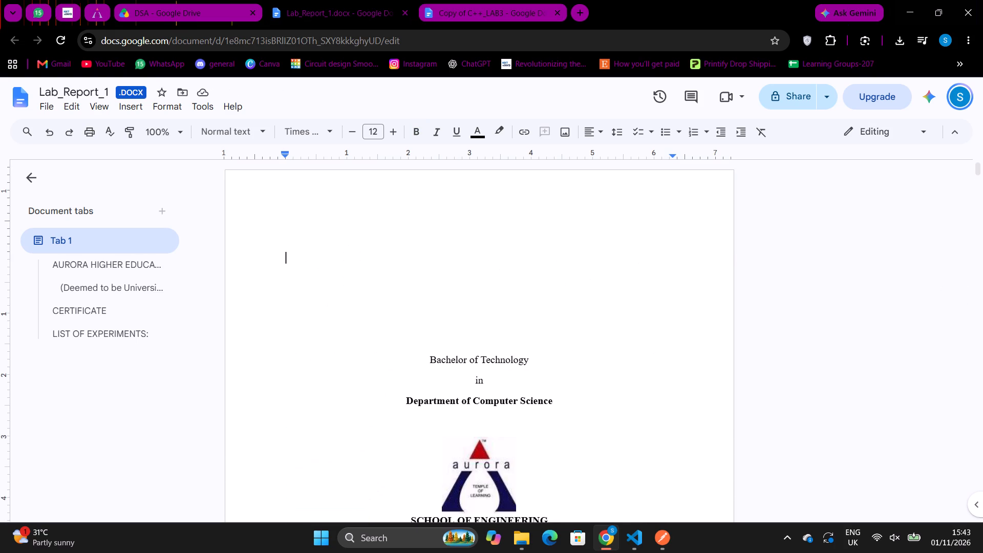
{"action": "scroll", "coordinate": [479, 371], "scroll_direction": "down", "scroll_amount": 9}
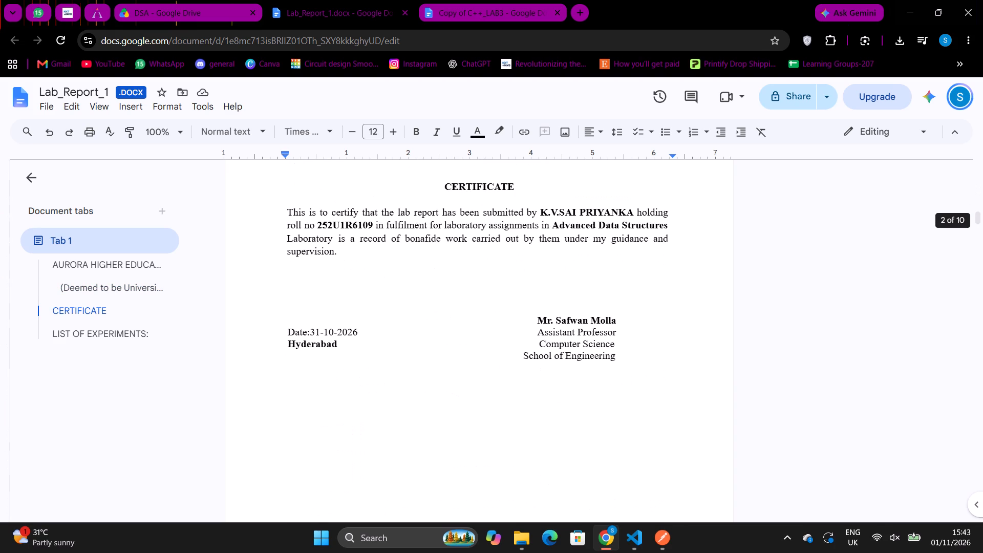
{"action": "scroll", "coordinate": [479, 371], "scroll_direction": "down", "scroll_amount": 1}
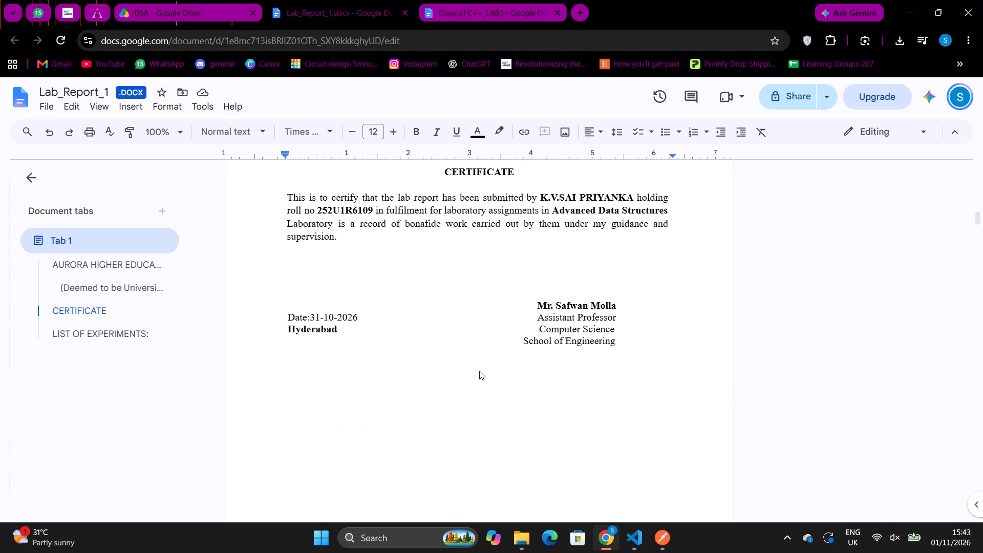
{"action": "scroll", "coordinate": [479, 371], "scroll_direction": "down", "scroll_amount": 5}
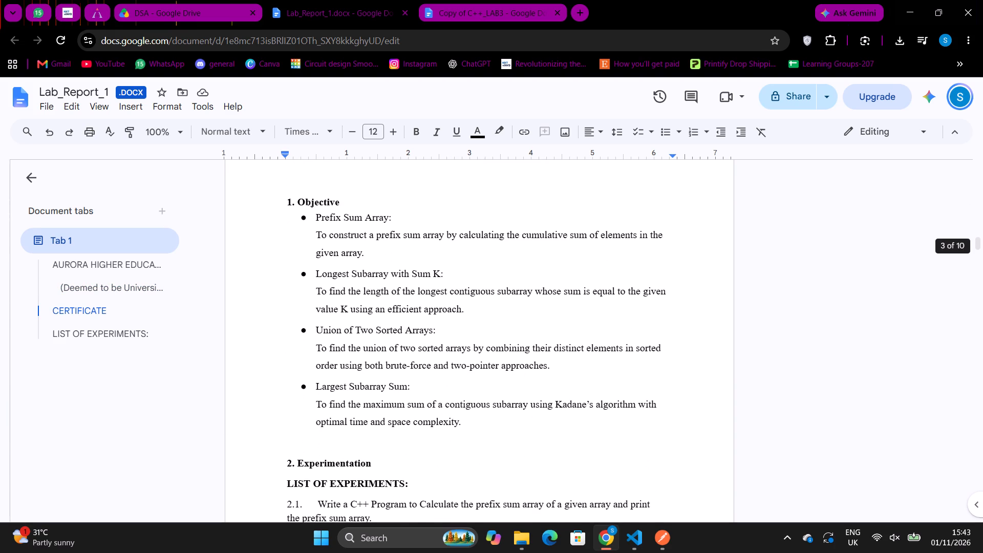
{"action": "left_click_drag", "start_coordinate": [295, 186], "coordinate": [441, 552]}
{"action": "key", "text": "ctrl+c"}
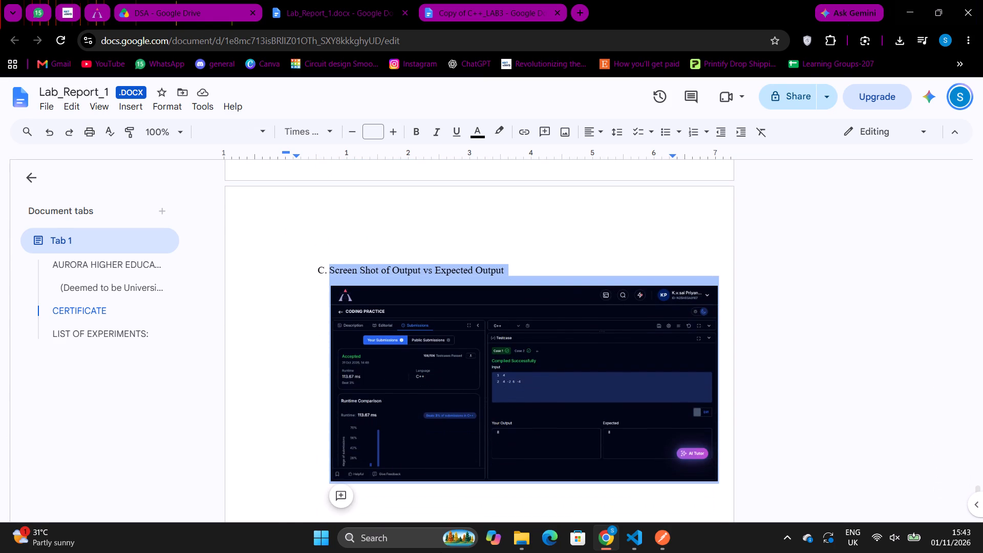
Replace all content from the Objective section onward in Copy of C++_LAB3 with the copied Lab_Report_1 content.
{"action": "left_click", "coordinate": [485, 0]}
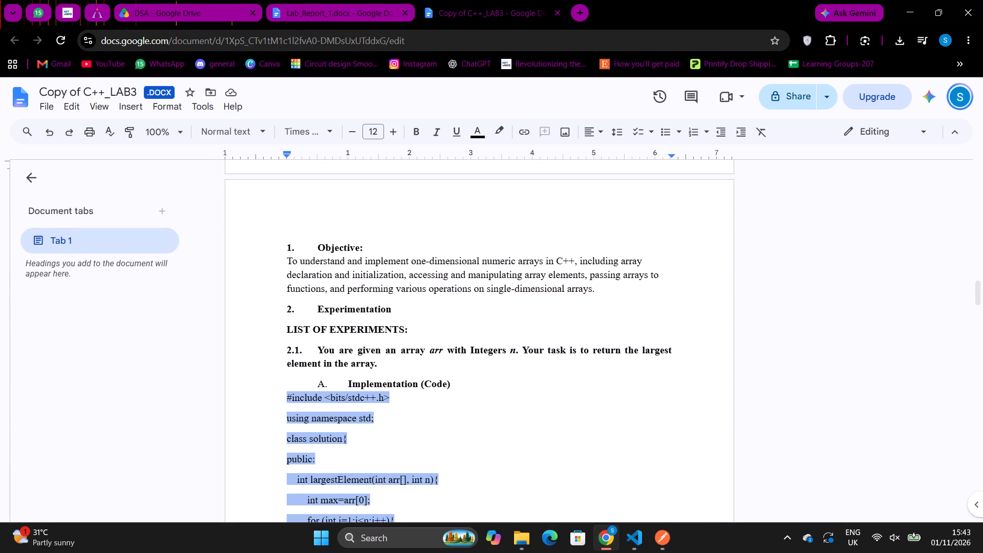
{"action": "scroll", "coordinate": [431, 337], "scroll_direction": "down", "scroll_amount": 1}
{"action": "scroll", "coordinate": [431, 337], "scroll_direction": "up", "scroll_amount": 1}
{"action": "left_click_drag", "start_coordinate": [271, 231], "coordinate": [484, 506]}
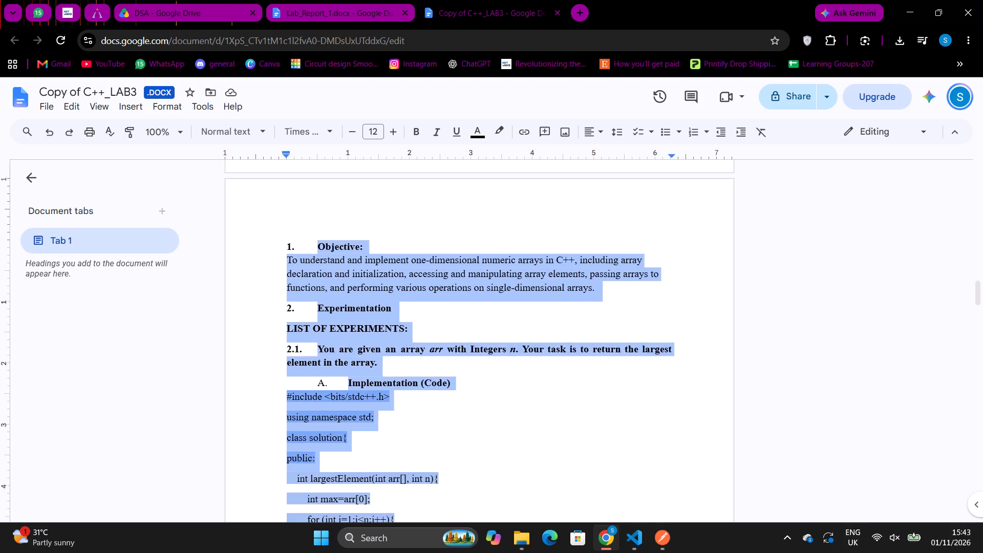
{"action": "left_click_drag", "start_coordinate": [484, 506], "coordinate": [506, 552]}
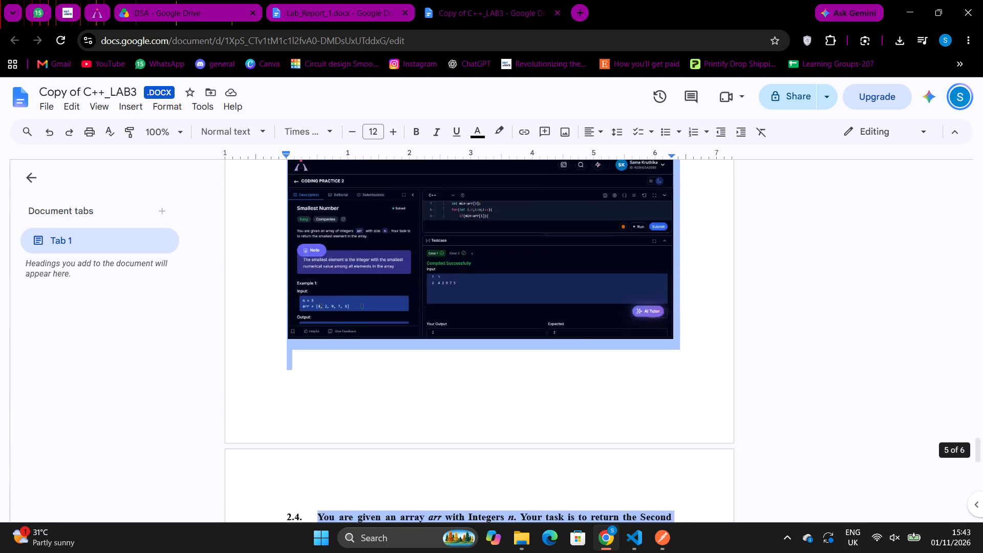
{"action": "left_click_drag", "start_coordinate": [506, 552], "coordinate": [507, 552]}
{"action": "key", "text": "BackSpace"}
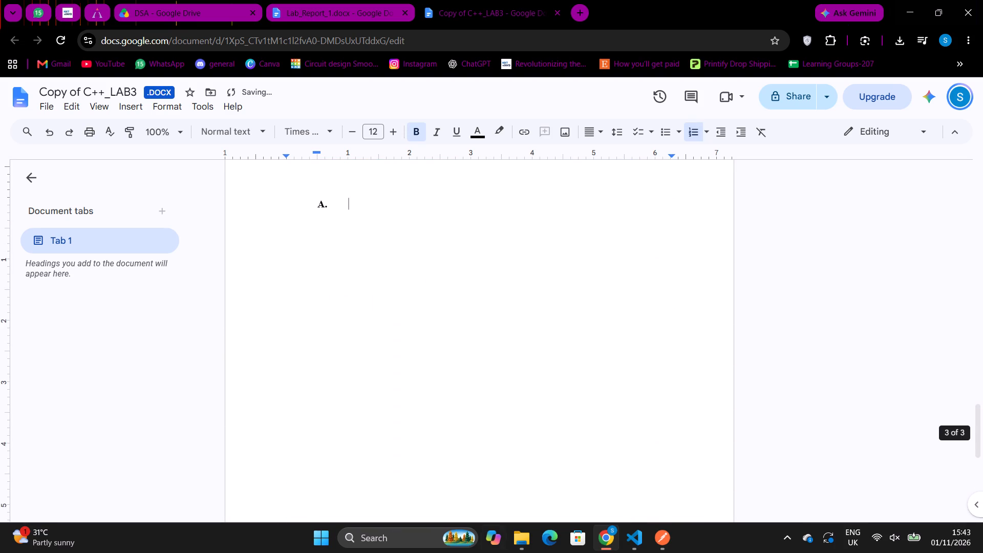
{"action": "scroll", "coordinate": [380, 324], "scroll_direction": "up", "scroll_amount": 1}
{"action": "key", "text": "BackSpace"}
{"action": "key", "text": "ctrl+v"}
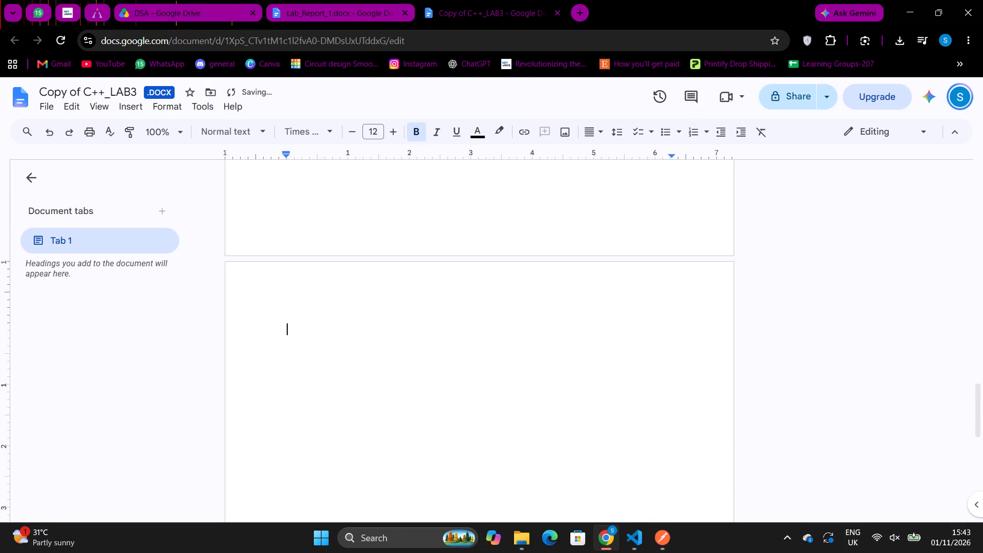
Remove the blank page between the certificate page and the pasted Objective section.
{"action": "scroll", "coordinate": [425, 291], "scroll_direction": "up", "scroll_amount": 3}
{"action": "scroll", "coordinate": [425, 291], "scroll_direction": "down", "scroll_amount": 2}
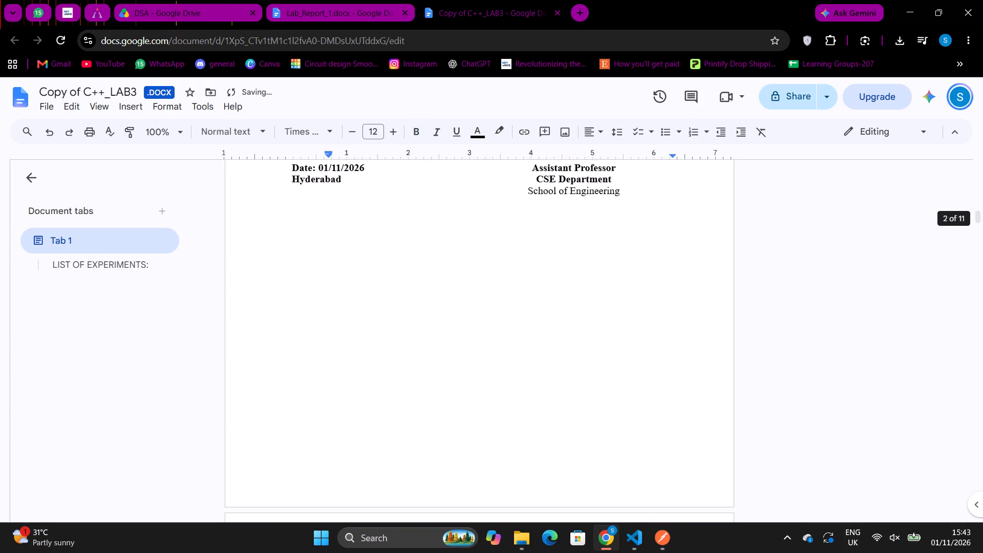
{"action": "scroll", "coordinate": [425, 291], "scroll_direction": "down", "scroll_amount": 9}
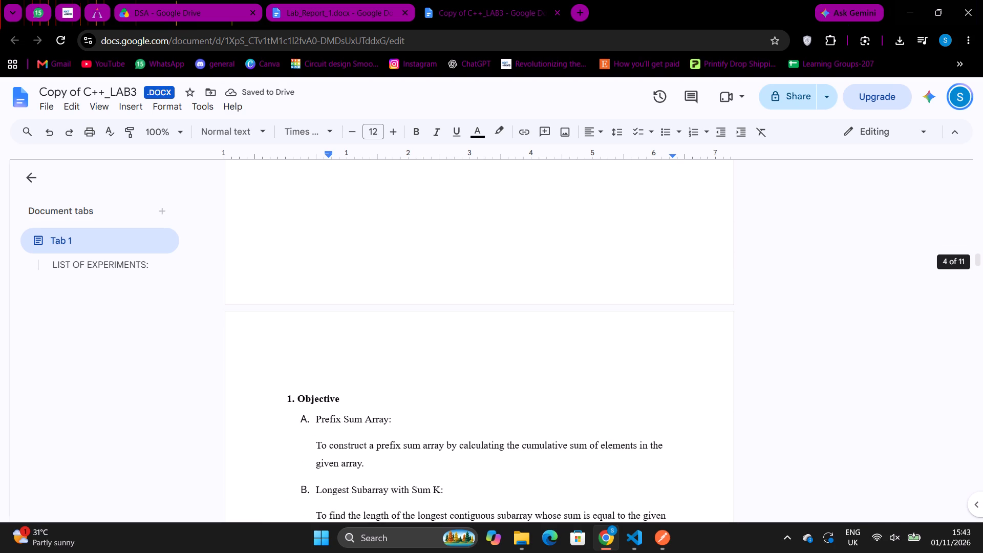
{"action": "left_click", "coordinate": [367, 251]}
{"action": "scroll", "coordinate": [367, 251], "scroll_direction": "up", "scroll_amount": 4}
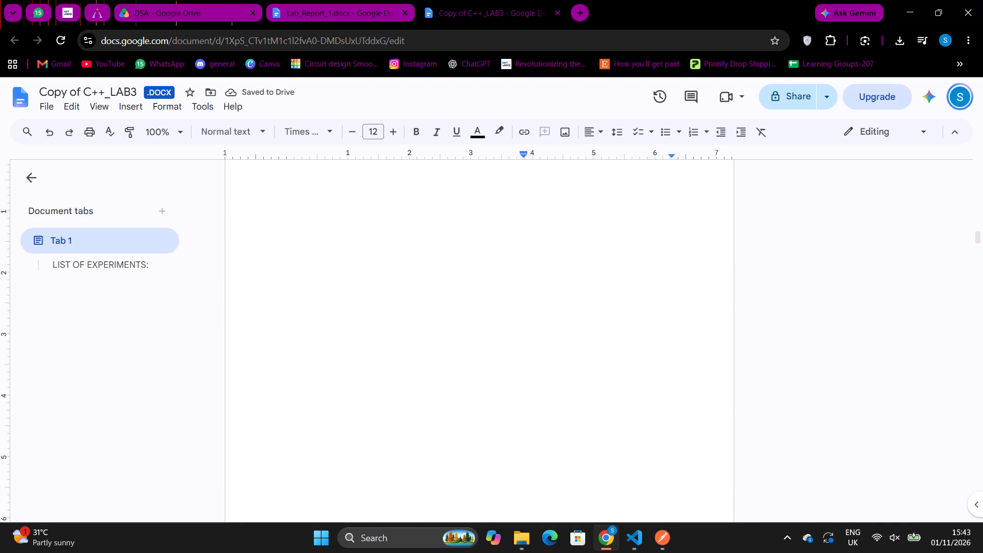
{"action": "scroll", "coordinate": [366, 254], "scroll_direction": "up", "scroll_amount": 2}
{"action": "left_click", "coordinate": [322, 252]}
{"action": "key", "text": "BackSpace"}
{"action": "key", "text": "BackSpace"}
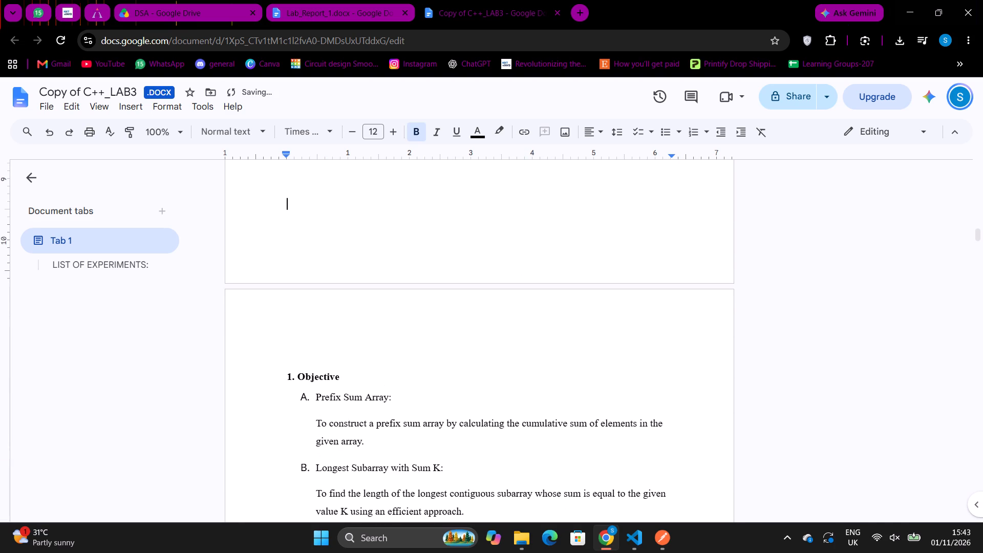
{"action": "scroll", "coordinate": [322, 252], "scroll_direction": "up", "scroll_amount": 2}
{"action": "scroll", "coordinate": [322, 252], "scroll_direction": "down", "scroll_amount": 2}
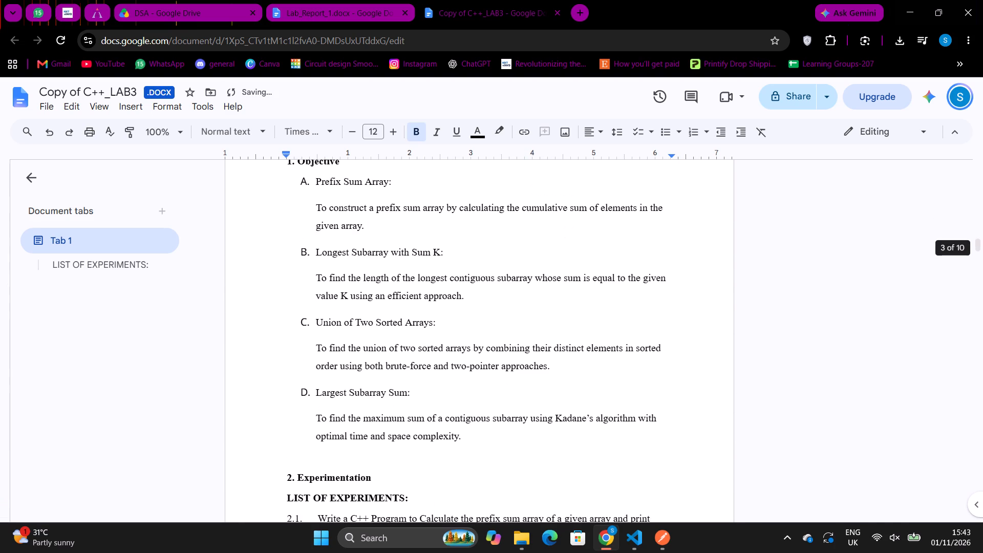
{"action": "scroll", "coordinate": [367, 301], "scroll_direction": "up", "scroll_amount": 1}
{"action": "scroll", "coordinate": [367, 301], "scroll_direction": "down", "scroll_amount": 3}
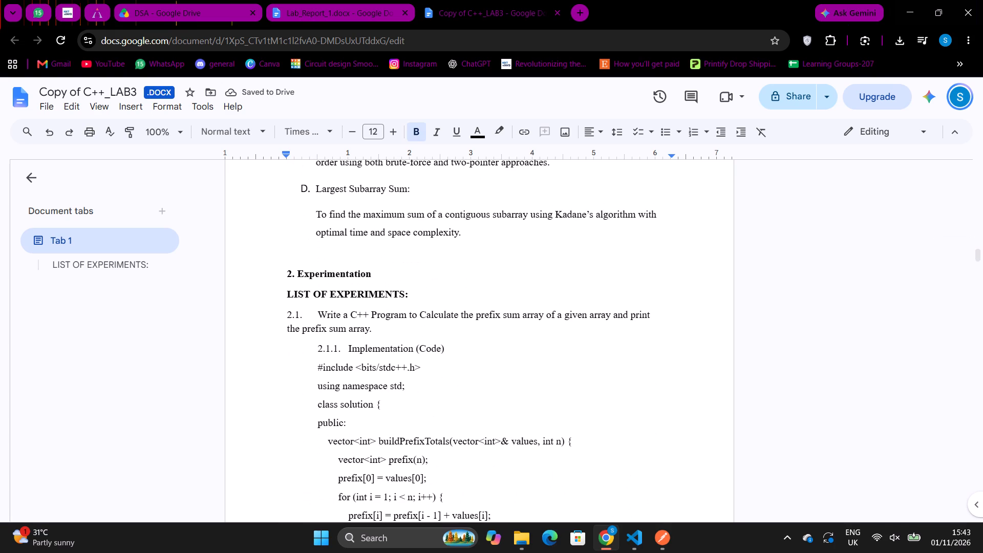
Close the Lab_Report_1 document and return to the DSA folder in Drive.
{"action": "left_click", "coordinate": [300, 0]}
{"action": "left_click", "coordinate": [180, 0]}
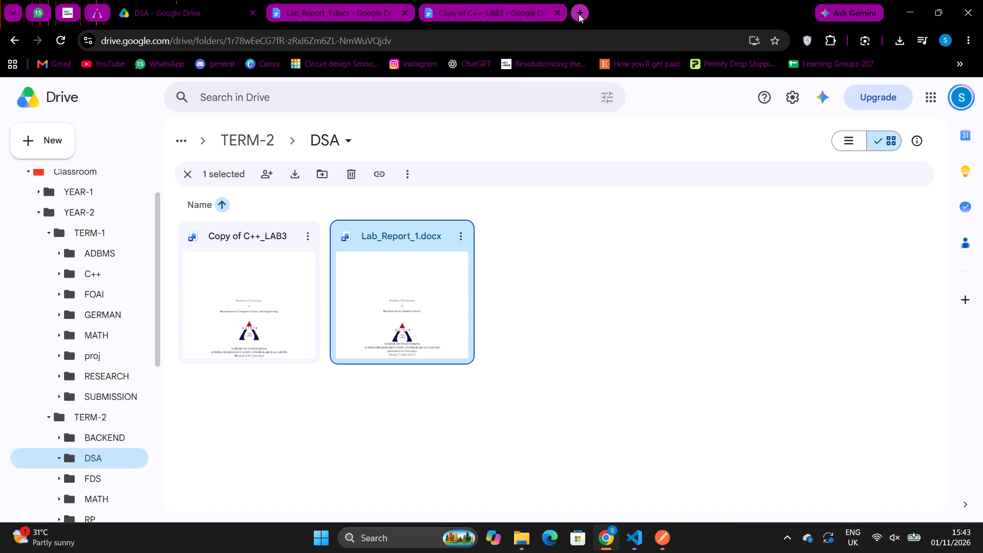
{"action": "left_click", "coordinate": [404, 0]}
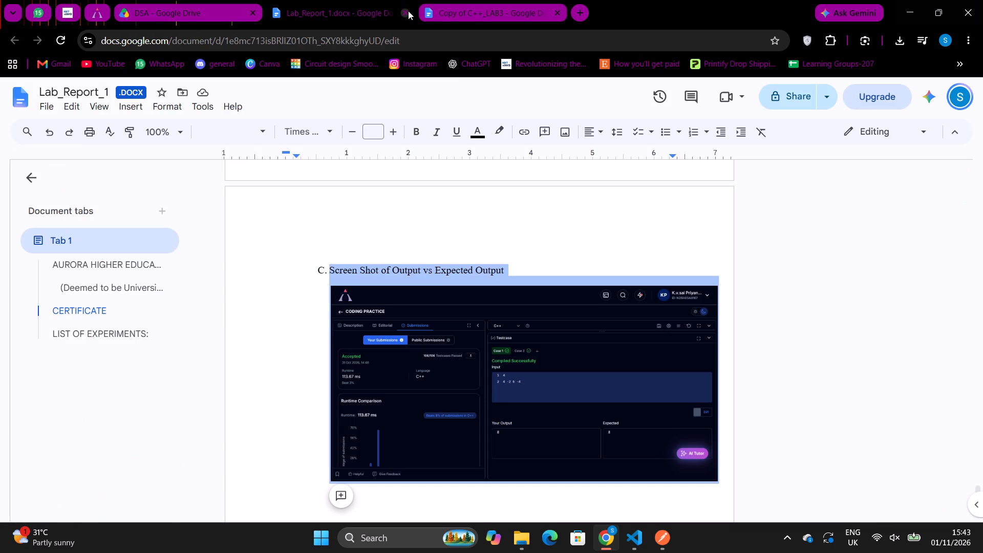
{"action": "left_click", "coordinate": [408, 11]}
{"action": "left_click", "coordinate": [246, 0]}
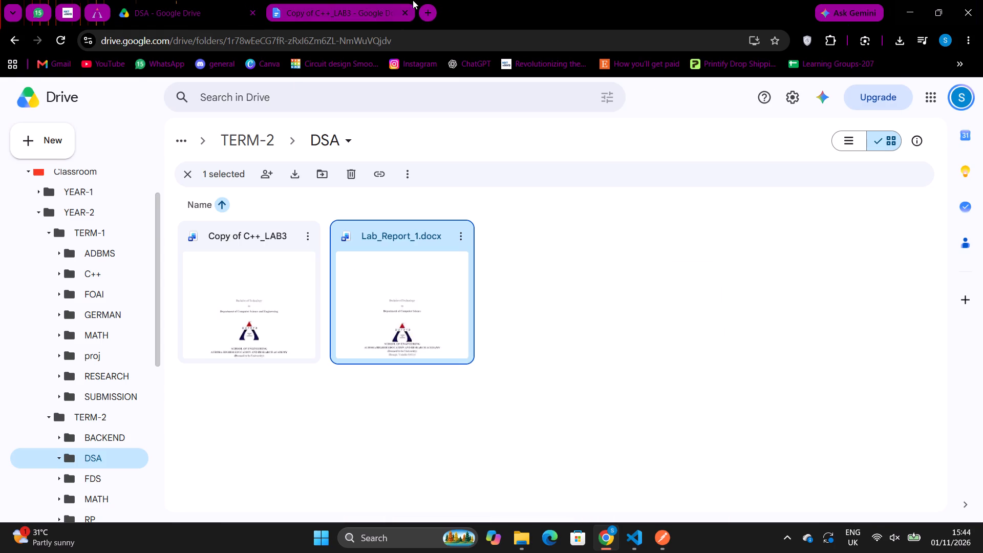
Open ChatGPT in a new browser tab.
{"action": "left_click", "coordinate": [437, 11]}
{"action": "left_click", "coordinate": [433, 10]}
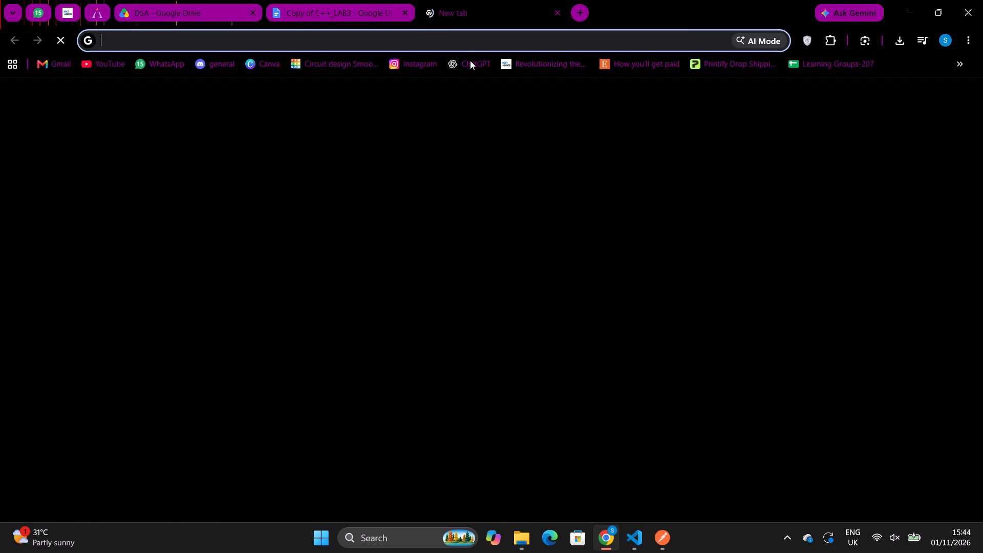
{"action": "left_click", "coordinate": [473, 70]}
{"action": "left_click", "coordinate": [339, 0]}
{"action": "scroll", "coordinate": [332, 297], "scroll_direction": "down", "scroll_amount": 1}
{"action": "scroll", "coordinate": [332, 297], "scroll_direction": "up", "scroll_amount": 3}
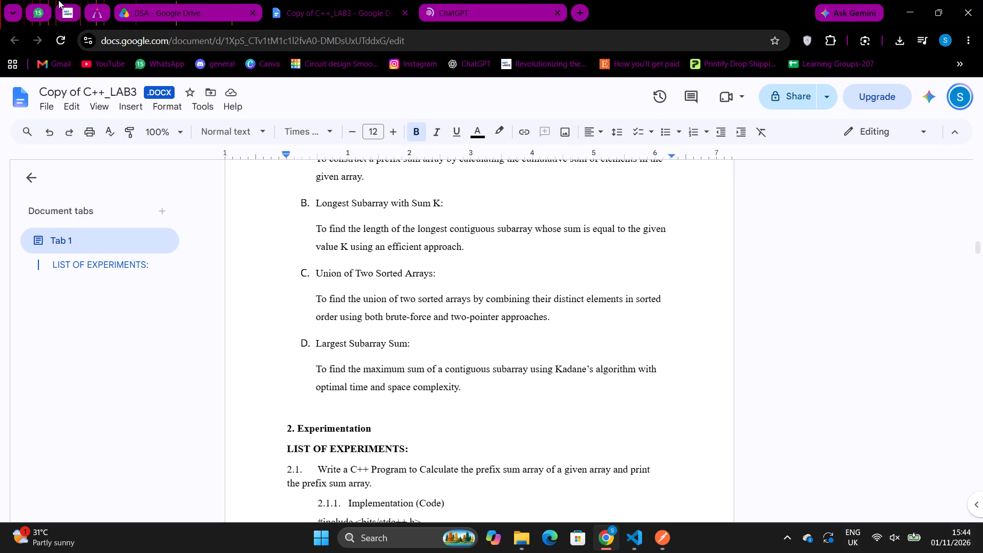
{"action": "left_click", "coordinate": [58, 0]}
{"action": "scroll", "coordinate": [395, 257], "scroll_direction": "left", "scroll_amount": 4}
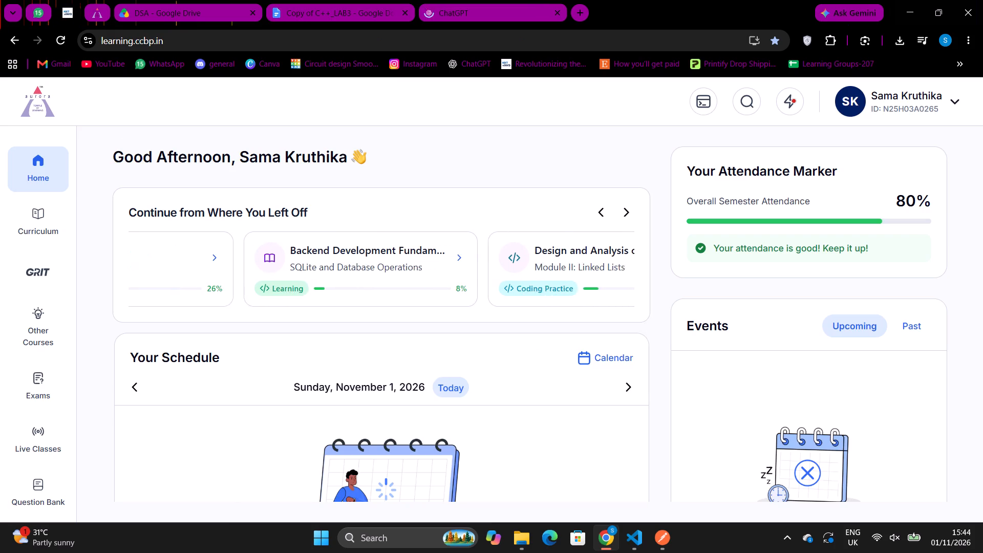
{"action": "scroll", "coordinate": [395, 257], "scroll_direction": "left", "scroll_amount": 7}
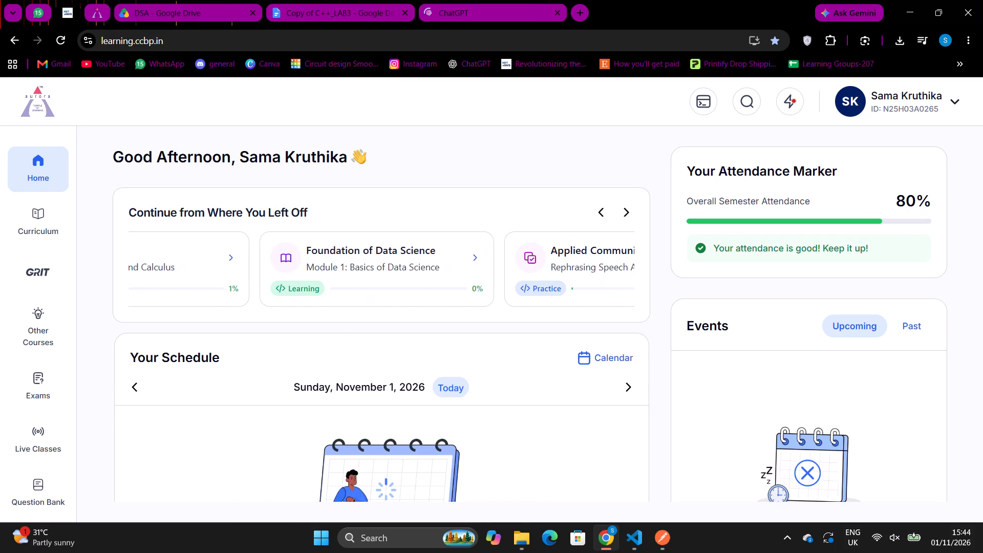
{"action": "scroll", "coordinate": [395, 257], "scroll_direction": "left", "scroll_amount": 6}
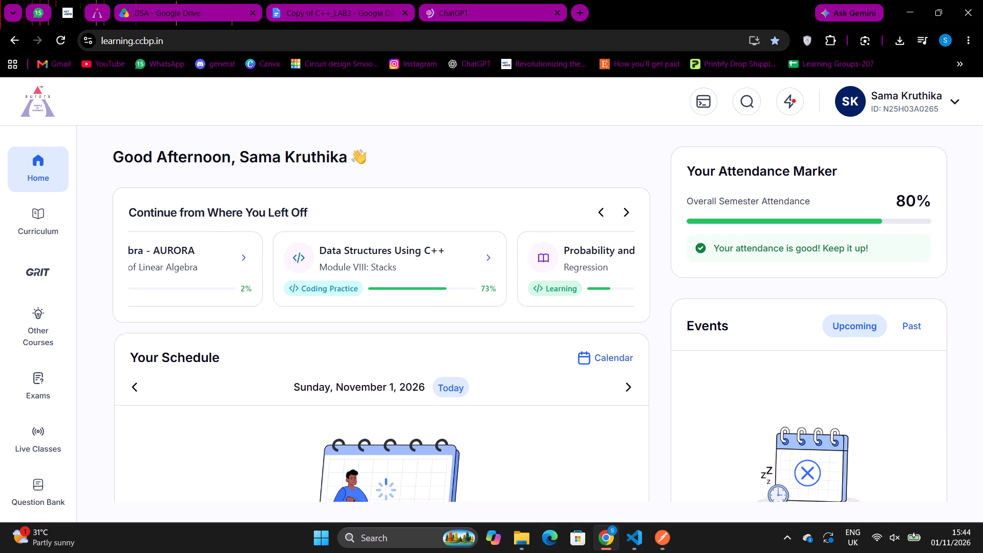
{"action": "left_click", "coordinate": [361, 262]}
{"action": "scroll", "coordinate": [361, 262], "scroll_direction": "right", "scroll_amount": 6}
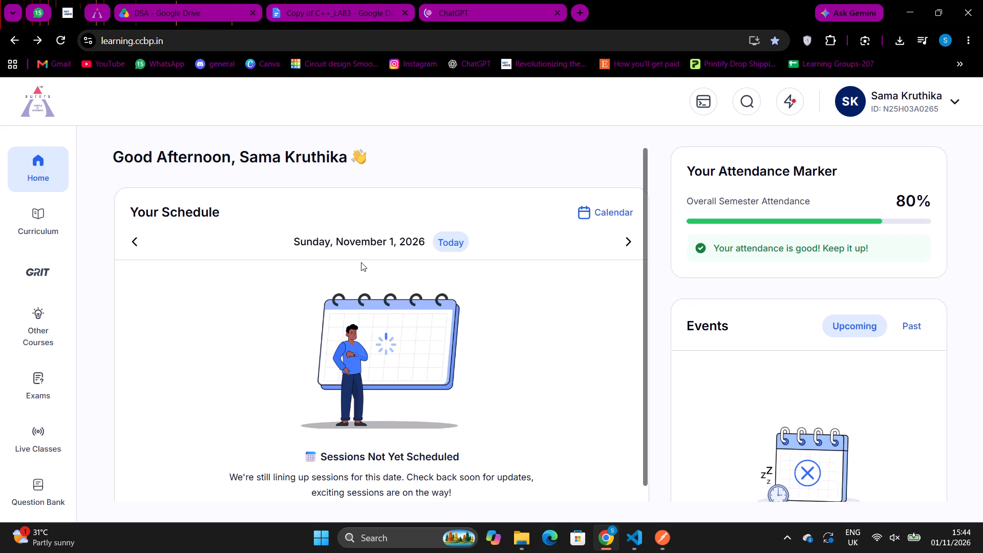
{"action": "scroll", "coordinate": [386, 231], "scroll_direction": "up", "scroll_amount": 1}
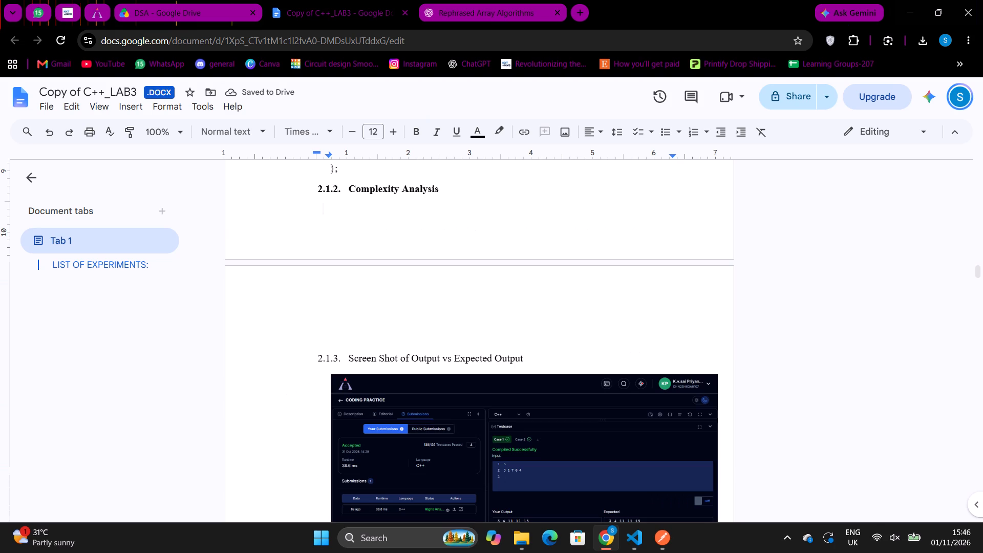
{"action": "key", "text": "ctrl+b"}
{"action": "key", "text": "ctrl+v"}
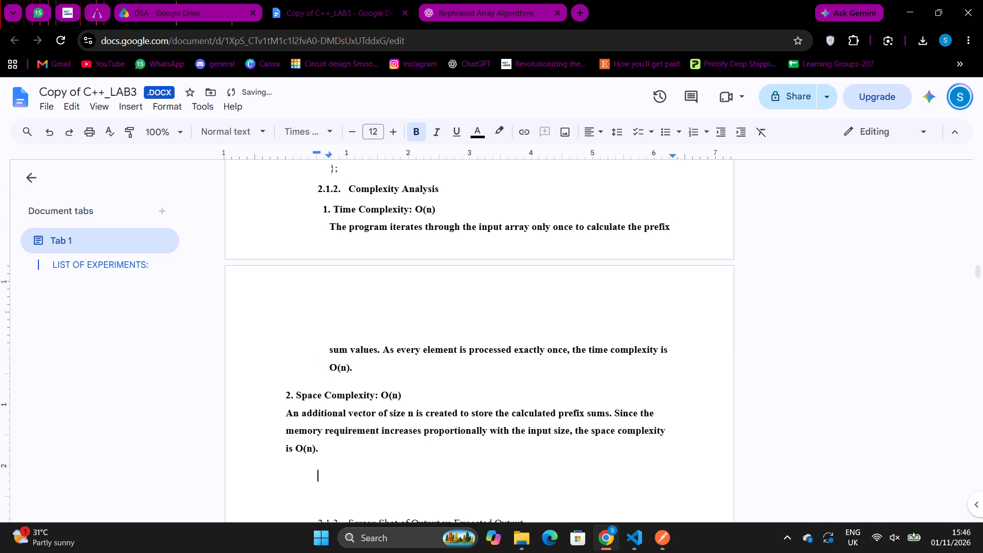
{"action": "key", "text": "ctrl+z"}
{"action": "key", "text": "ctrl+b"}
{"action": "key", "text": "ctrl+b"}
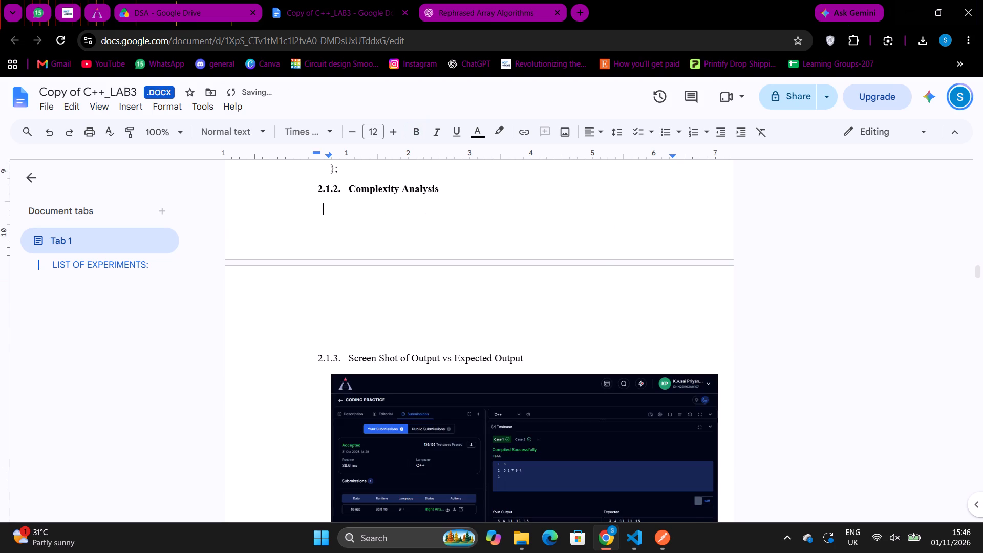
{"action": "key", "text": "ctrl+v"}
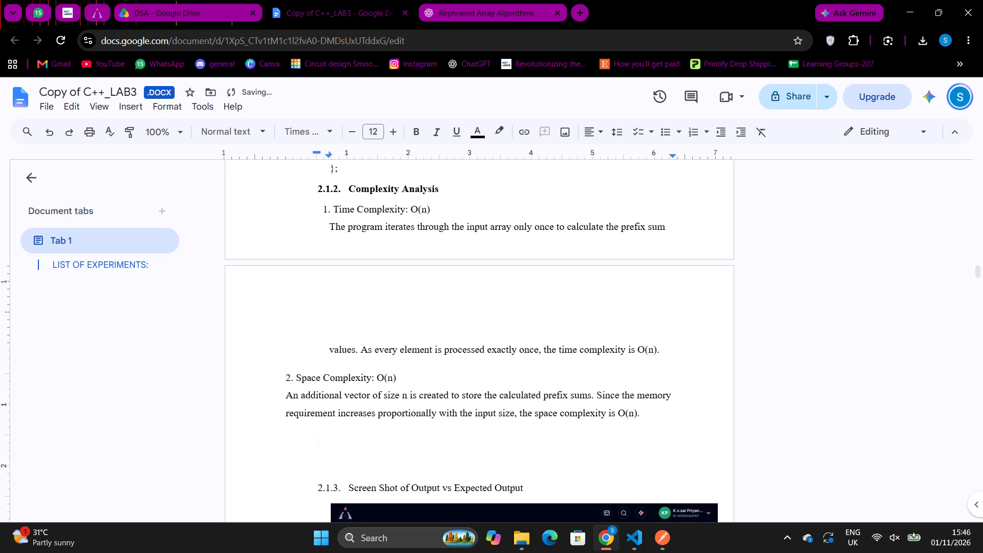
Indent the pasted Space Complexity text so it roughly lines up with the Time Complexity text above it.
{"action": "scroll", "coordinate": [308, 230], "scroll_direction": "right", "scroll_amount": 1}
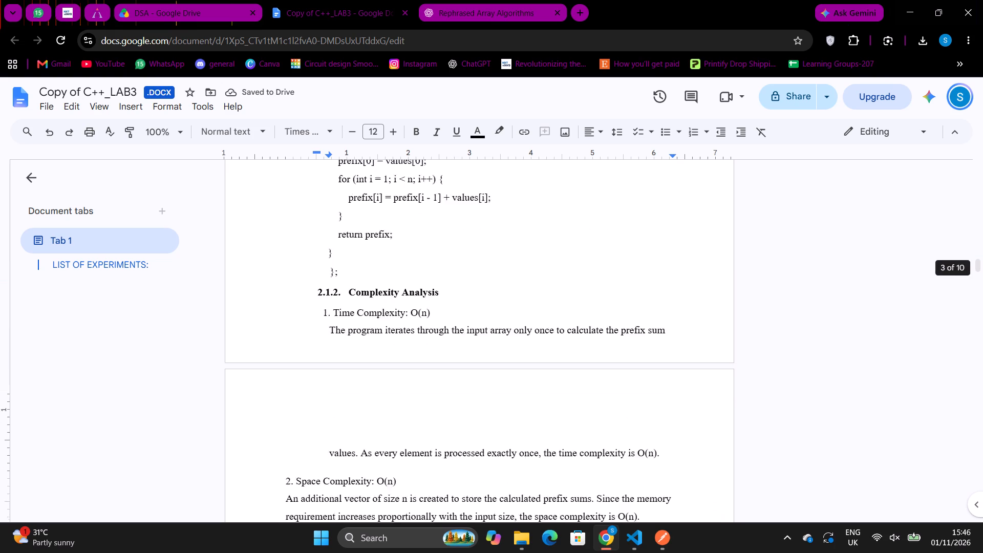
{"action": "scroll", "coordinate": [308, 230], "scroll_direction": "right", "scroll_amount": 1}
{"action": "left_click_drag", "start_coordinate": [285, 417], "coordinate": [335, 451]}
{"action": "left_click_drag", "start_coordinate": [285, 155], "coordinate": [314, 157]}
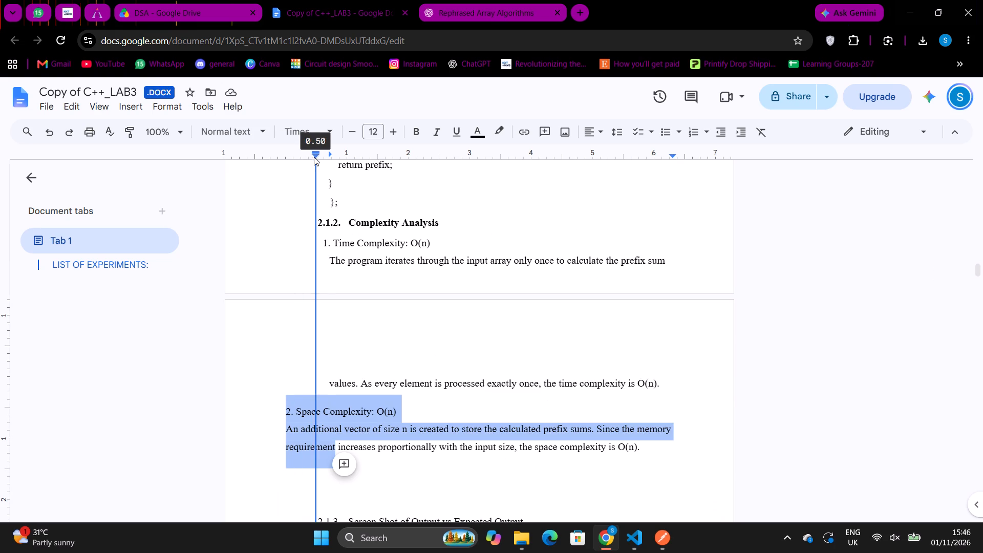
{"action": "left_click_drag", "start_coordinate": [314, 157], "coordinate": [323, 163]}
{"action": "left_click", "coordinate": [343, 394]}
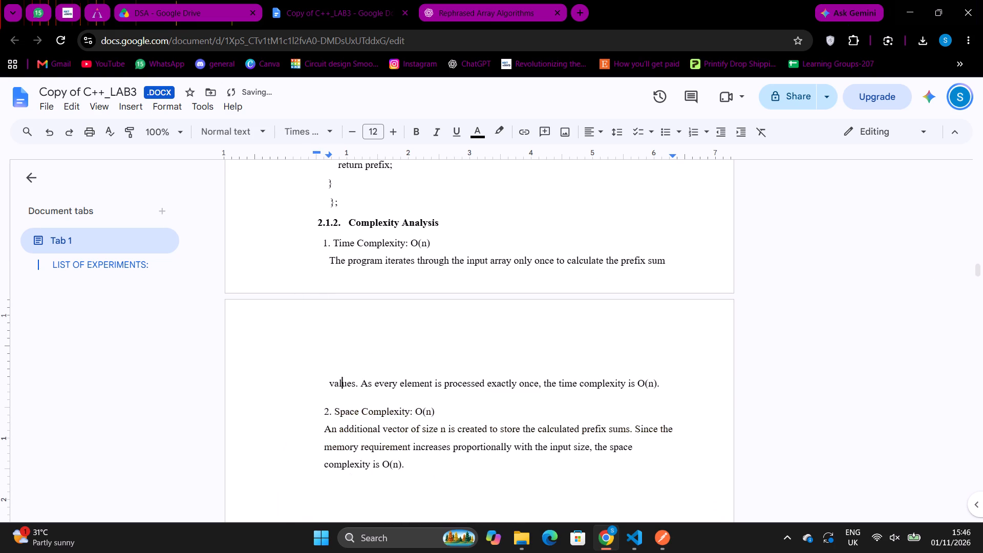
Remove extra blank space between the Space Complexity text and the 2.1.3 Screen Shot of Output heading.
{"action": "scroll", "coordinate": [343, 394], "scroll_direction": "down", "scroll_amount": 2}
{"action": "scroll", "coordinate": [382, 249], "scroll_direction": "down", "scroll_amount": 2}
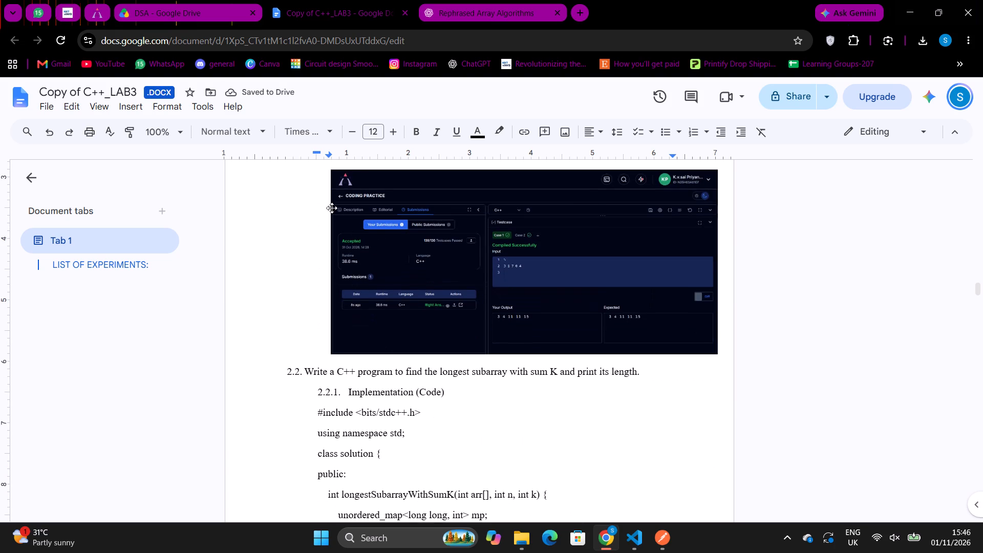
{"action": "scroll", "coordinate": [332, 208], "scroll_direction": "up", "scroll_amount": 1}
{"action": "left_click", "coordinate": [323, 266]}
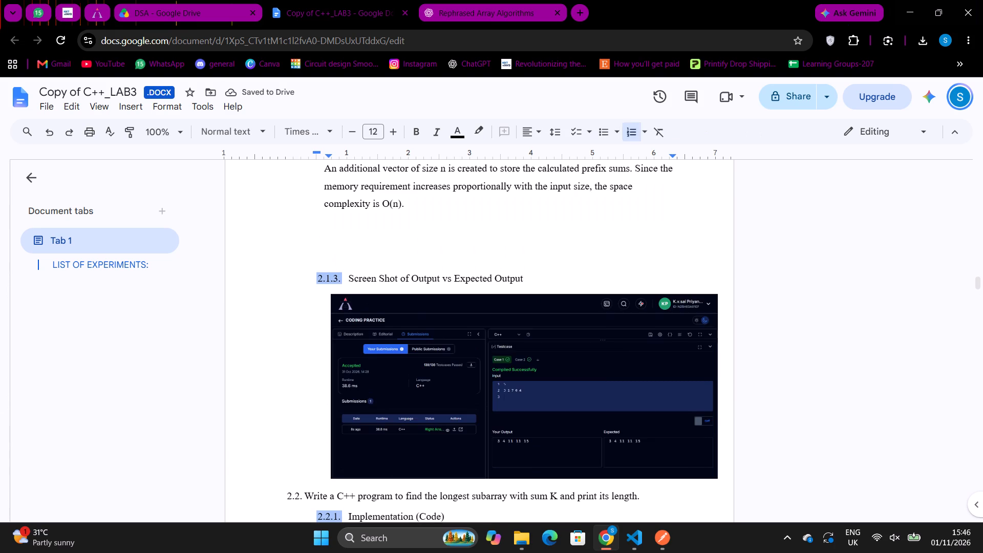
{"action": "left_click", "coordinate": [338, 241]}
{"action": "key", "text": "BackSpace"}
{"action": "key", "text": "BackSpace"}
{"action": "key", "text": "BackSpace"}
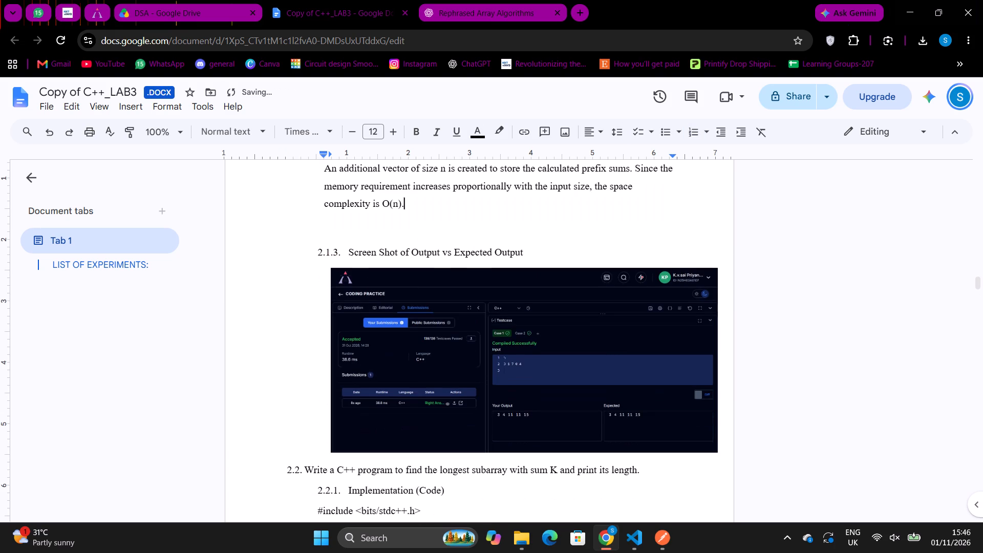
Reduce the indent of the 2.1.1, 2.1.2 and 2.1.3 list headings so they start close to the left page margin.
{"action": "scroll", "coordinate": [338, 241], "scroll_direction": "up", "scroll_amount": 4}
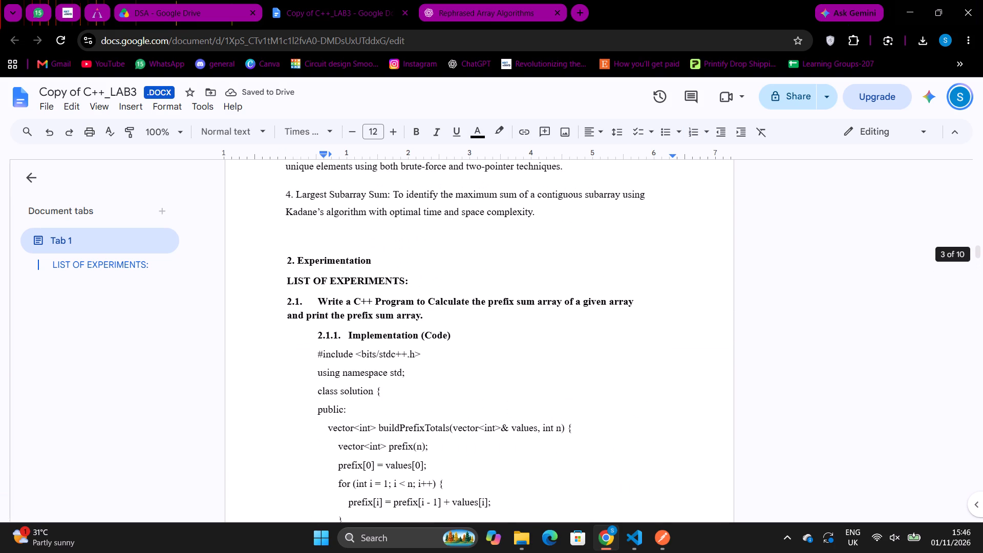
{"action": "scroll", "coordinate": [338, 241], "scroll_direction": "down", "scroll_amount": 3}
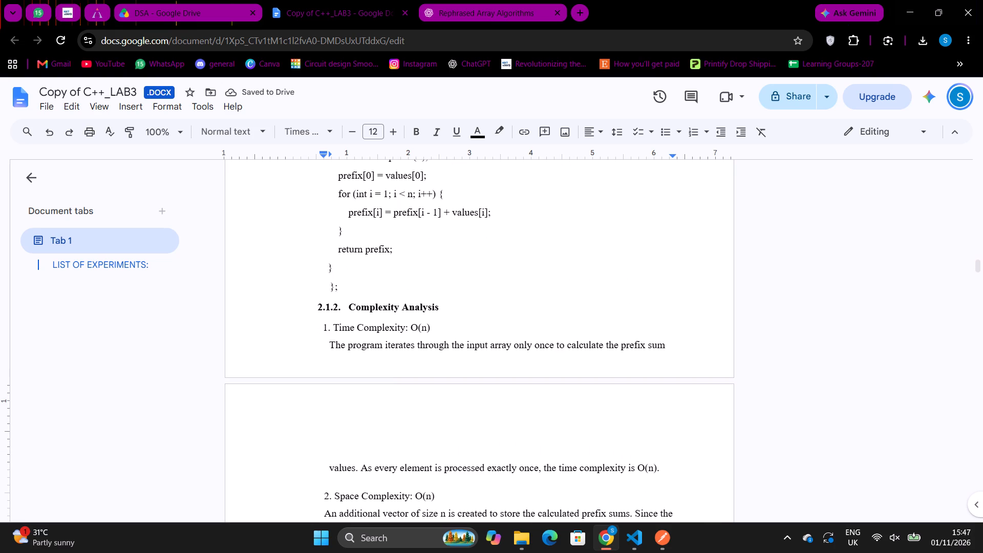
{"action": "left_click", "coordinate": [319, 306]}
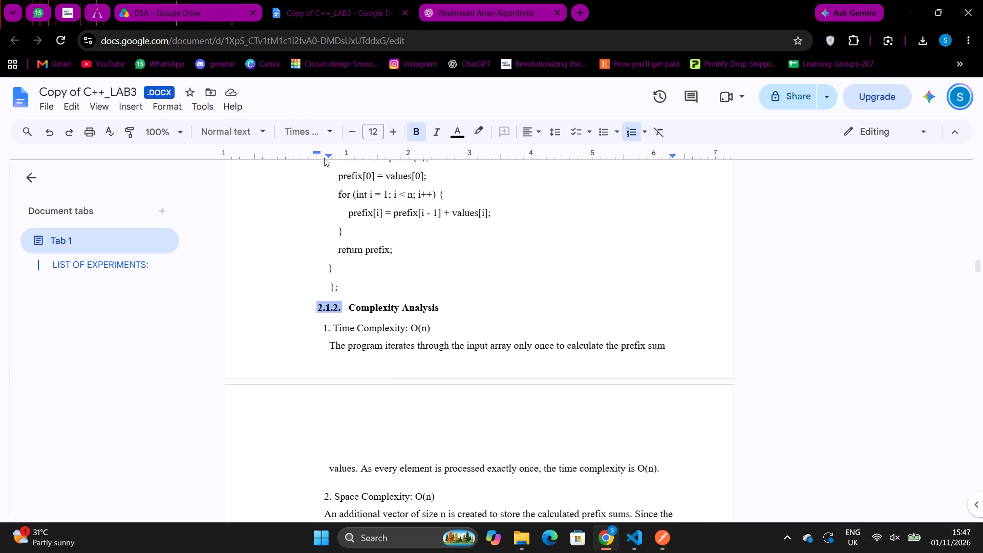
{"action": "left_click_drag", "start_coordinate": [328, 157], "coordinate": [285, 162]}
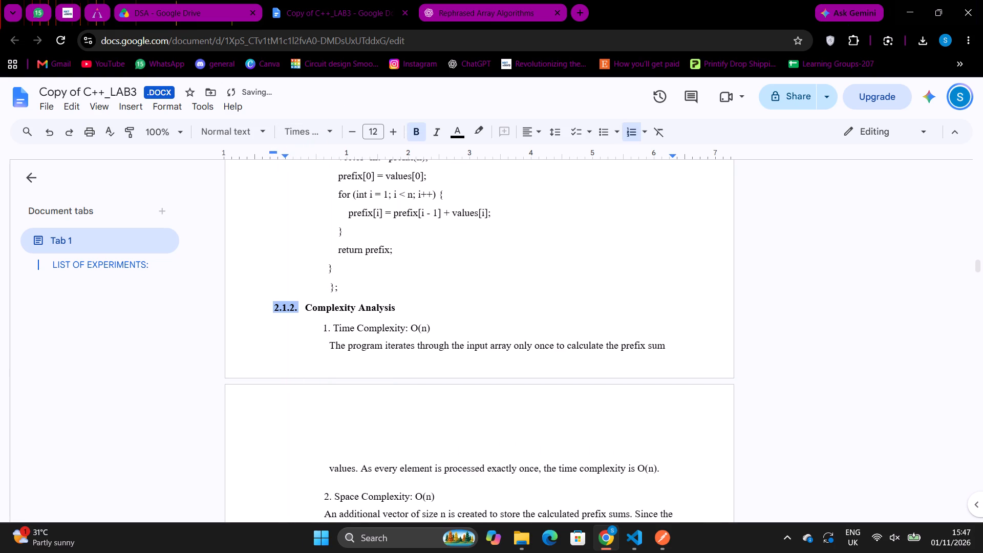
{"action": "scroll", "coordinate": [343, 289], "scroll_direction": "up", "scroll_amount": 2}
{"action": "scroll", "coordinate": [343, 289], "scroll_direction": "down", "scroll_amount": 1}
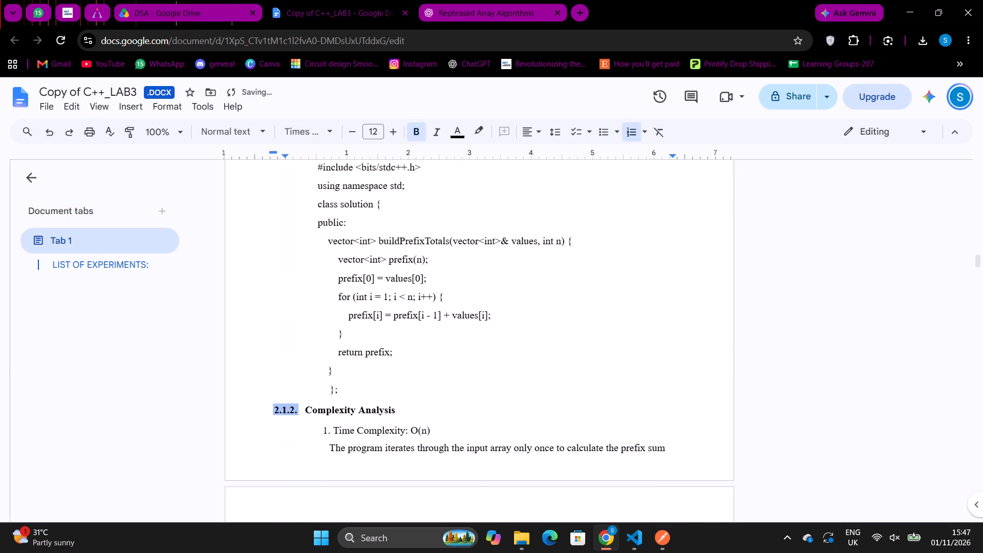
{"action": "scroll", "coordinate": [288, 147], "scroll_direction": "up", "scroll_amount": 1}
{"action": "scroll", "coordinate": [292, 210], "scroll_direction": "up", "scroll_amount": 1}
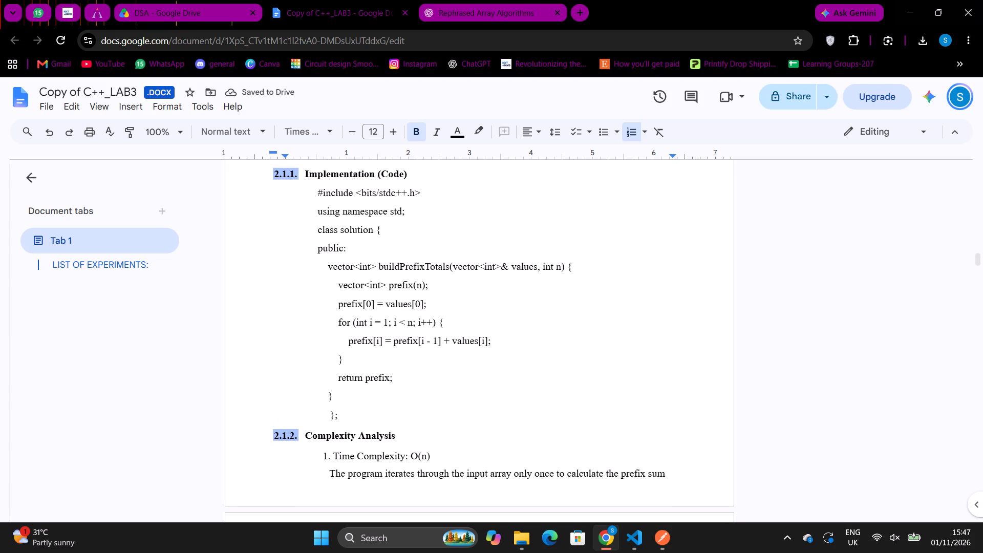
{"action": "left_click_drag", "start_coordinate": [285, 156], "coordinate": [279, 156]}
{"action": "left_click_drag", "start_coordinate": [279, 156], "coordinate": [288, 158]}
Give the Time and Space Complexity text under 2.1.2 a 0.44 left indent, with the first lines set slightly further out.
{"action": "scroll", "coordinate": [327, 329], "scroll_direction": "down", "scroll_amount": 1}
{"action": "left_click_drag", "start_coordinate": [322, 338], "coordinate": [329, 503]}
{"action": "scroll", "coordinate": [333, 361], "scroll_direction": "down", "scroll_amount": 1}
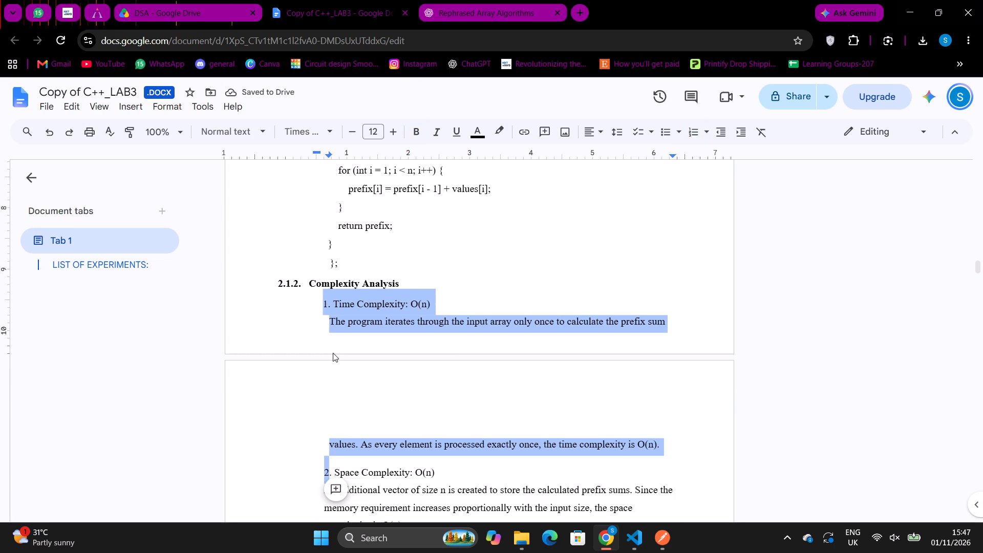
{"action": "scroll", "coordinate": [333, 353], "scroll_direction": "down", "scroll_amount": 1}
{"action": "left_click", "coordinate": [335, 361]}
{"action": "scroll", "coordinate": [335, 361], "scroll_direction": "down", "scroll_amount": 1}
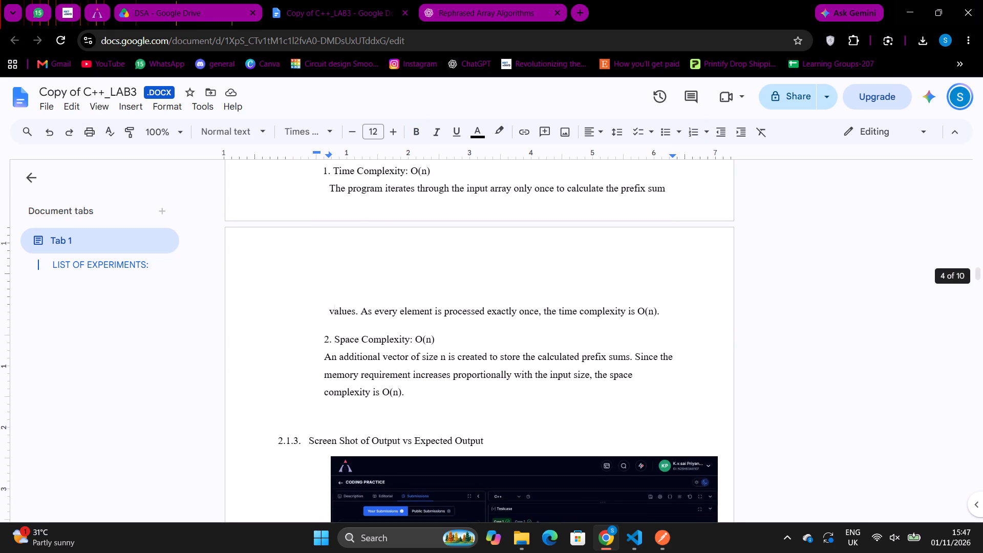
{"action": "left_click_drag", "start_coordinate": [324, 172], "coordinate": [337, 386]}
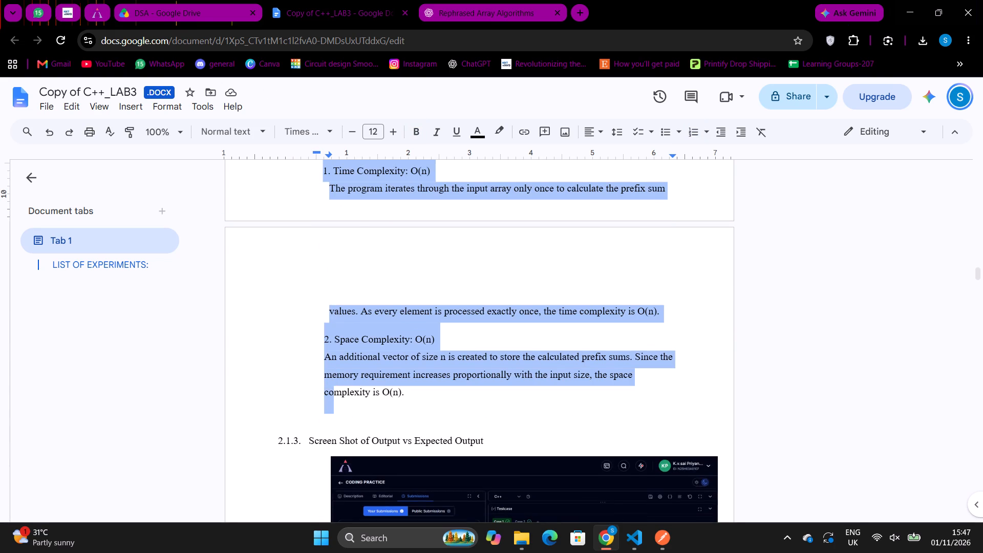
{"action": "left_click_drag", "start_coordinate": [337, 386], "coordinate": [337, 387]}
{"action": "scroll", "coordinate": [364, 315], "scroll_direction": "up", "scroll_amount": 1}
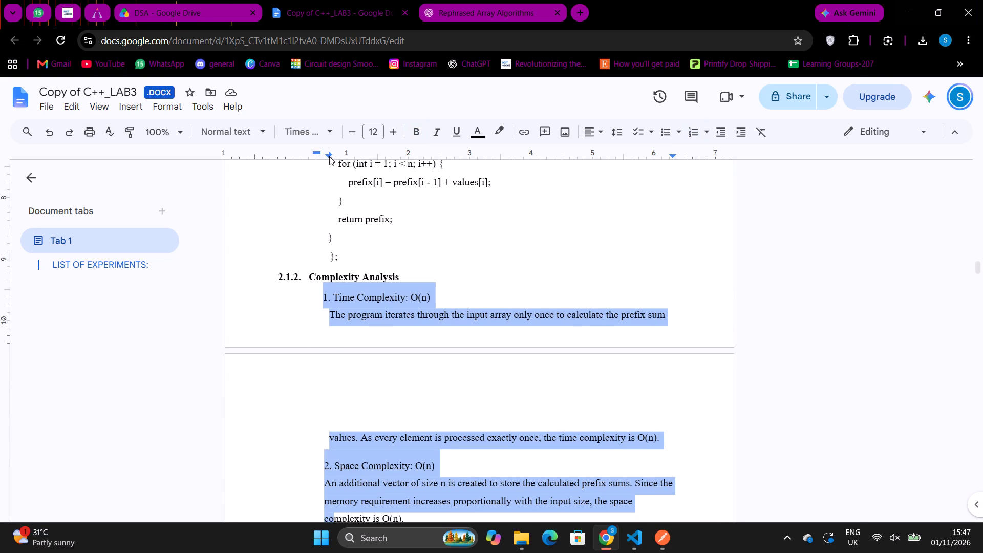
{"action": "left_click_drag", "start_coordinate": [329, 156], "coordinate": [315, 157]}
{"action": "left_click_drag", "start_coordinate": [315, 151], "coordinate": [305, 151]}
{"action": "left_click_drag", "start_coordinate": [328, 156], "coordinate": [311, 157]}
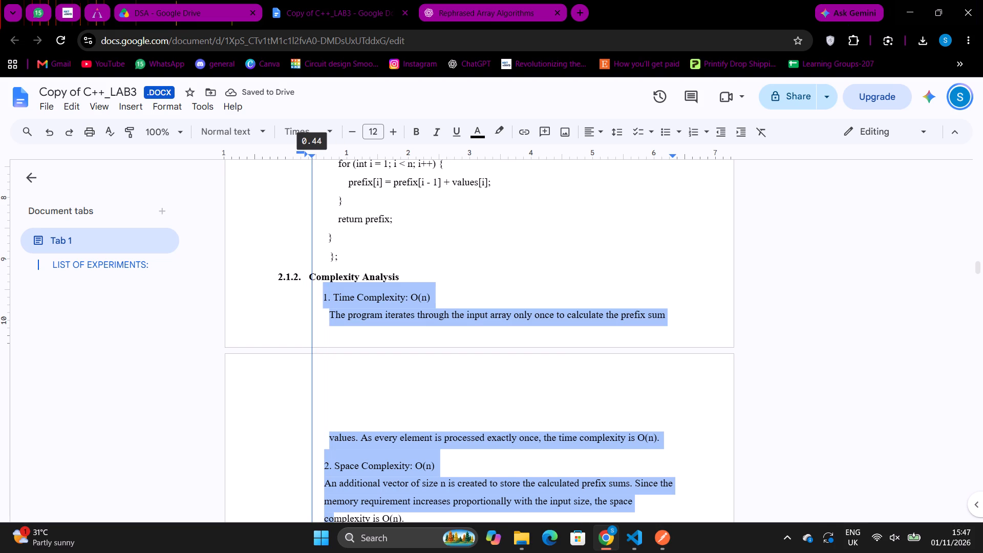
{"action": "scroll", "coordinate": [351, 326], "scroll_direction": "down", "scroll_amount": 2}
{"action": "left_click", "coordinate": [381, 308]}
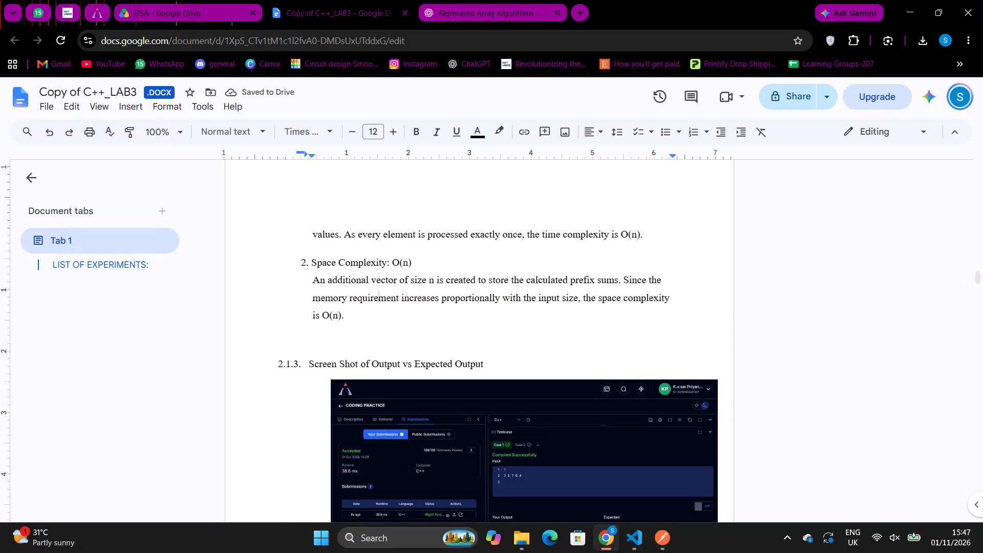
Bold the "1. Time Complexity: O(n)" and "2. Space Complexity: O(n)" lines under 2.1.2.
{"action": "scroll", "coordinate": [372, 270], "scroll_direction": "up", "scroll_amount": 2}
{"action": "triple_click", "coordinate": [411, 268]}
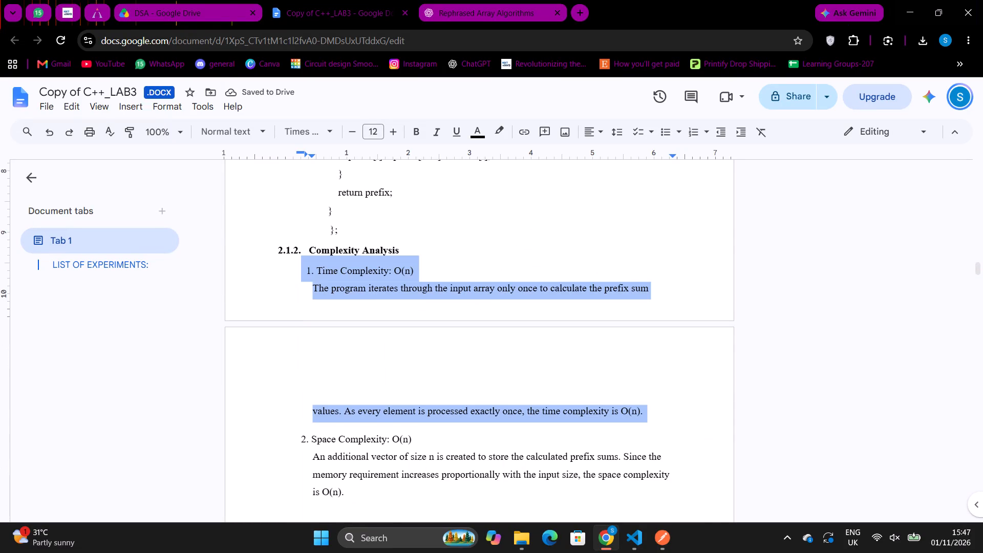
{"action": "double_click", "coordinate": [411, 268]}
{"action": "left_click", "coordinate": [411, 268]}
{"action": "left_click_drag", "start_coordinate": [419, 271], "coordinate": [386, 275]}
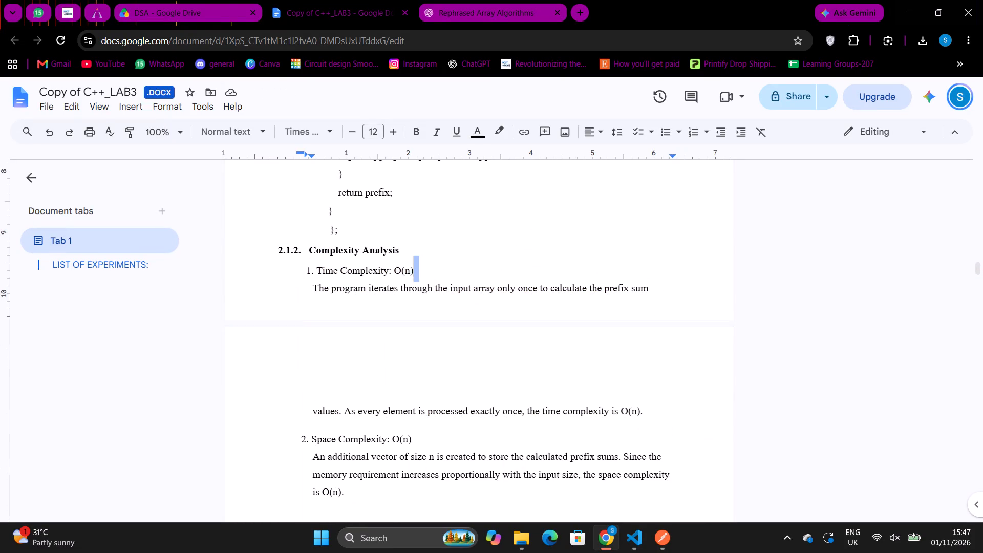
{"action": "left_click_drag", "start_coordinate": [386, 275], "coordinate": [296, 274]}
{"action": "key", "text": "ctrl+b"}
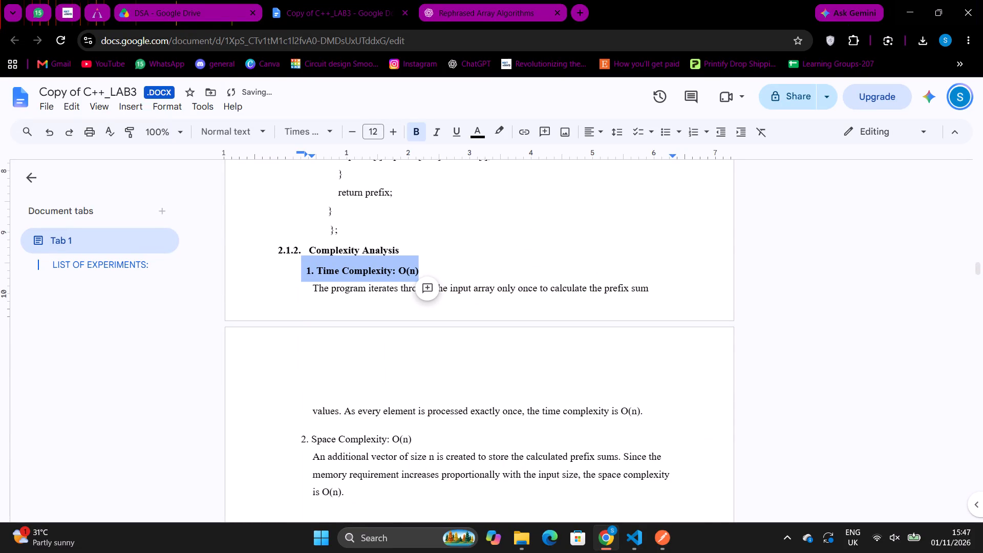
{"action": "left_click_drag", "start_coordinate": [425, 437], "coordinate": [300, 447]}
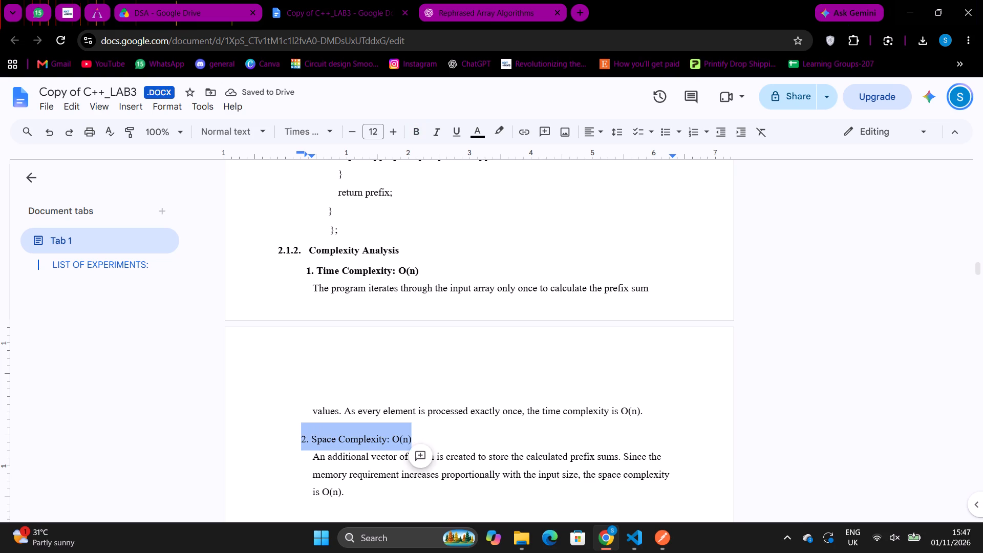
{"action": "key", "text": "ctrl+b"}
Delete the remaining blank line between the Space Complexity text and heading 2.1.3.
{"action": "scroll", "coordinate": [300, 447], "scroll_direction": "down", "scroll_amount": 2}
{"action": "left_click", "coordinate": [327, 327]}
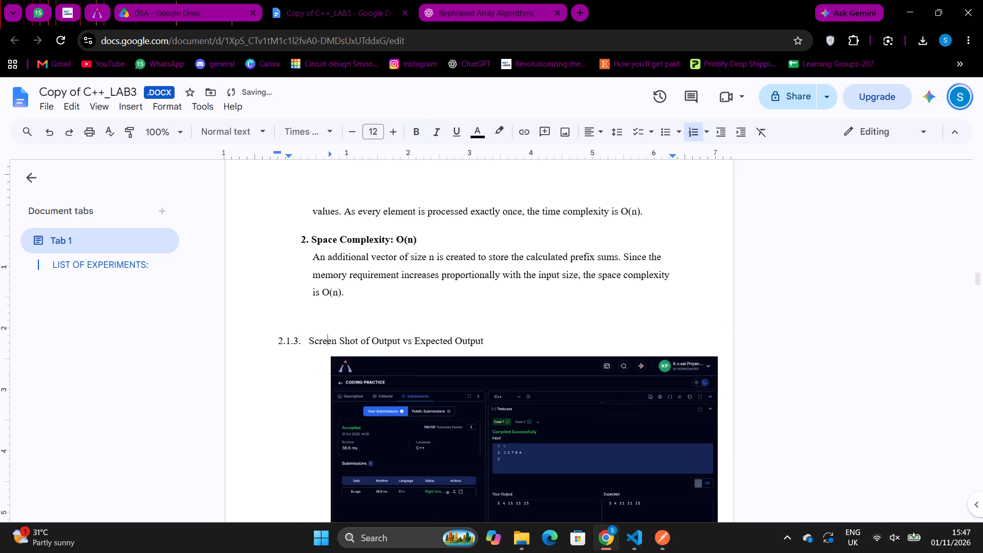
{"action": "left_click", "coordinate": [312, 320]}
{"action": "key", "text": "BackSpace"}
{"action": "key", "text": "BackSpace"}
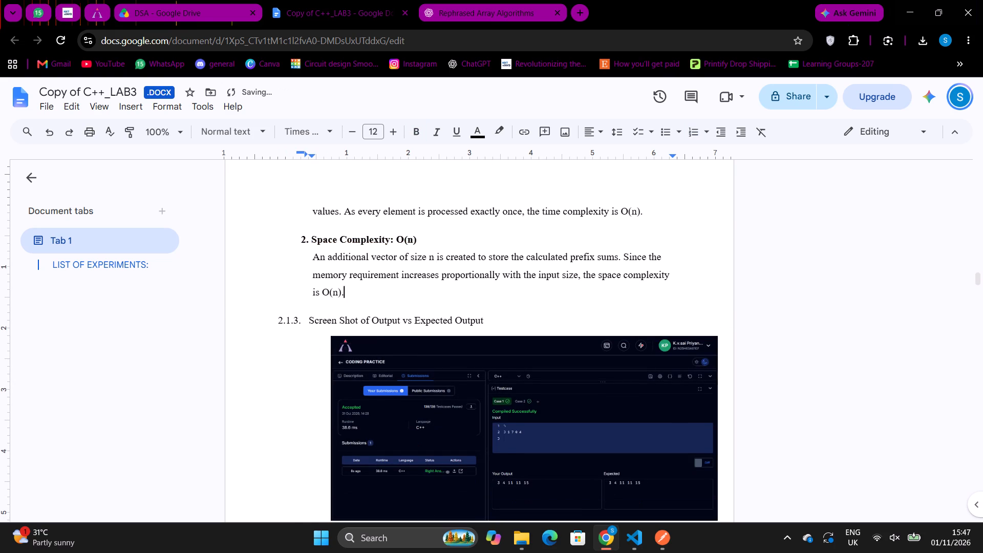
Bold the 2.1.3 Screen Shot of Output vs Expected Output heading.
{"action": "triple_click", "coordinate": [423, 320]}
{"action": "key", "text": "ctrl+b"}
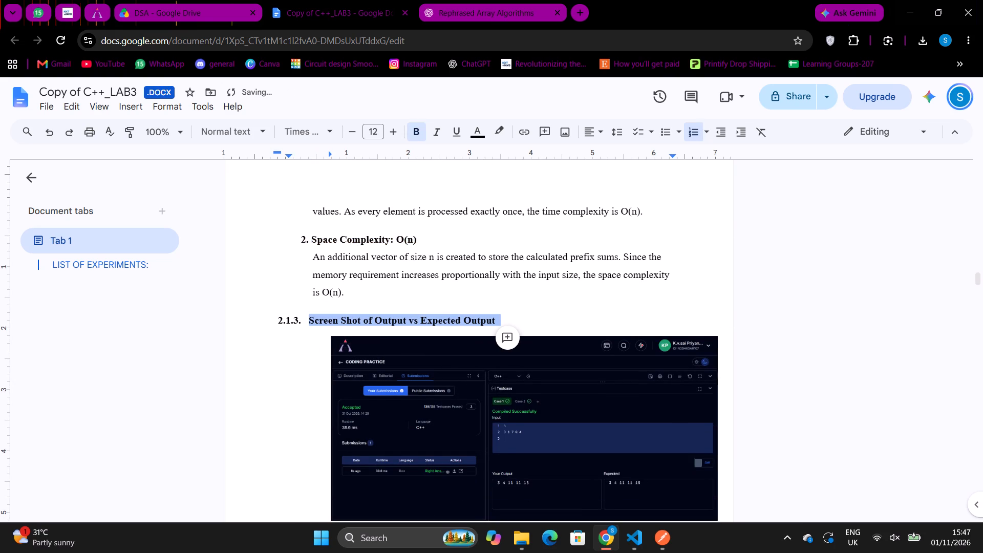
{"action": "left_click", "coordinate": [423, 320]}
Delete the old coding practice output screenshot under heading 2.1.3.
{"action": "scroll", "coordinate": [423, 320], "scroll_direction": "down", "scroll_amount": 2}
{"action": "left_click", "coordinate": [530, 279]}
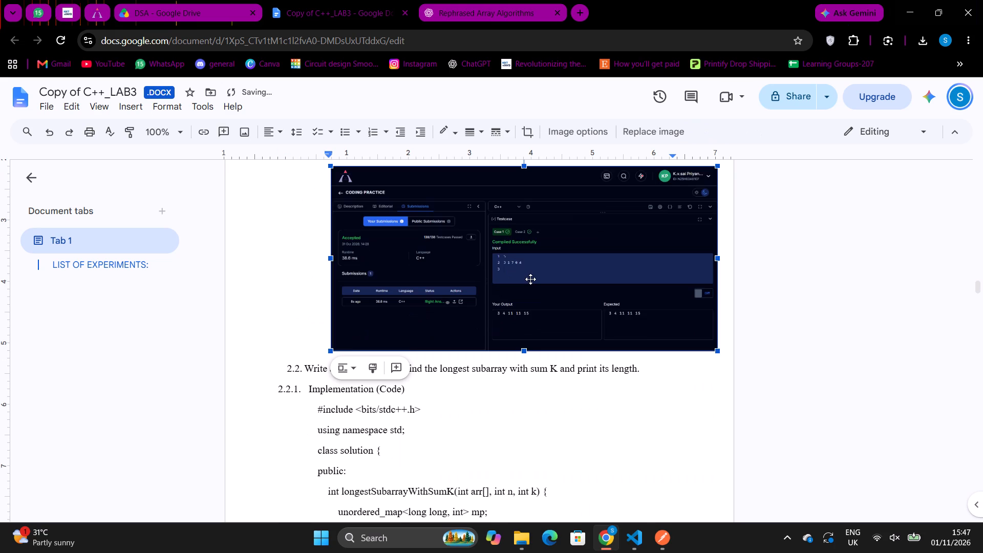
{"action": "key", "text": "BackSpace"}
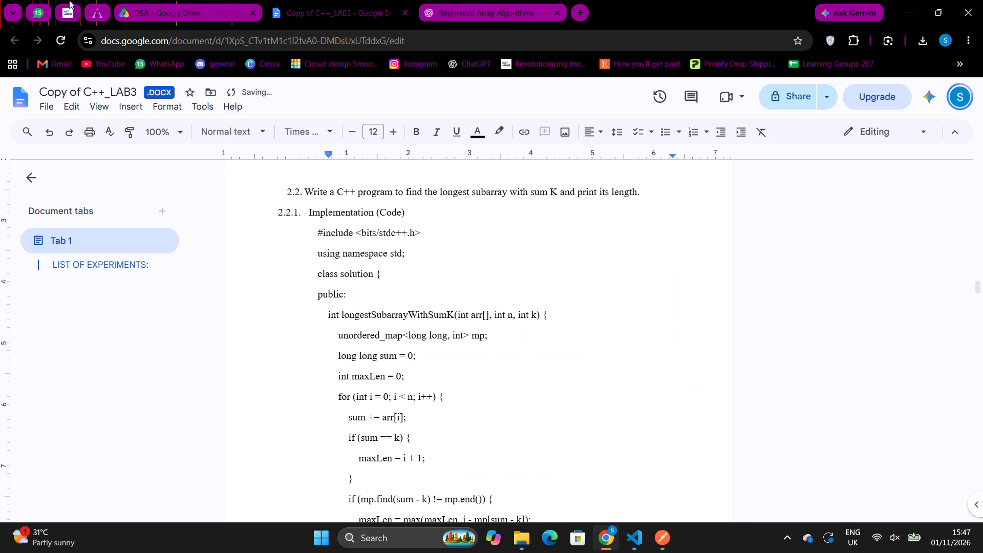
Capture the accepted coding practice submission with its output and expected output, and paste the screenshot under heading 2.1.3.
{"action": "left_click", "coordinate": [69, 0]}
{"action": "left_click_drag", "start_coordinate": [688, 377], "coordinate": [701, 229]}
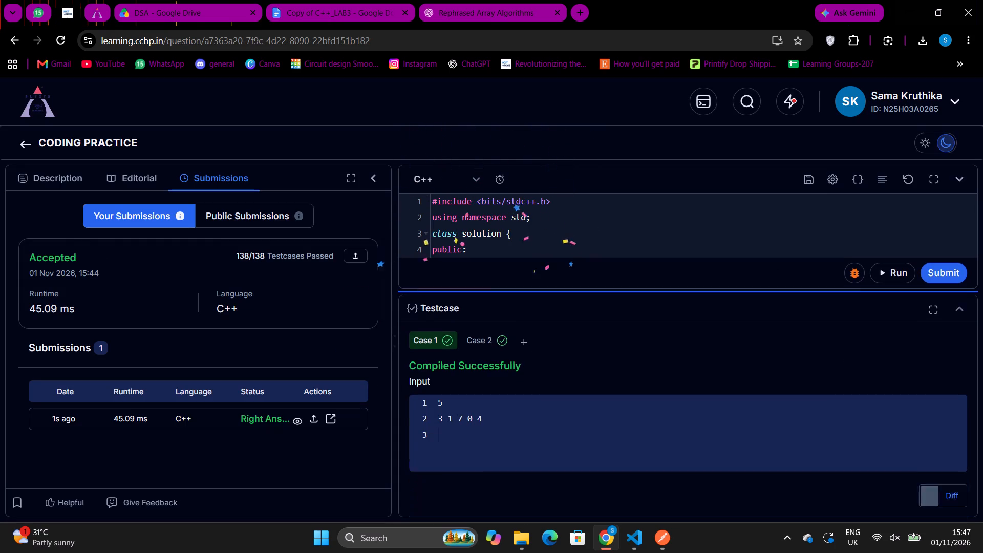
{"action": "left_click_drag", "start_coordinate": [701, 229], "coordinate": [710, 212]}
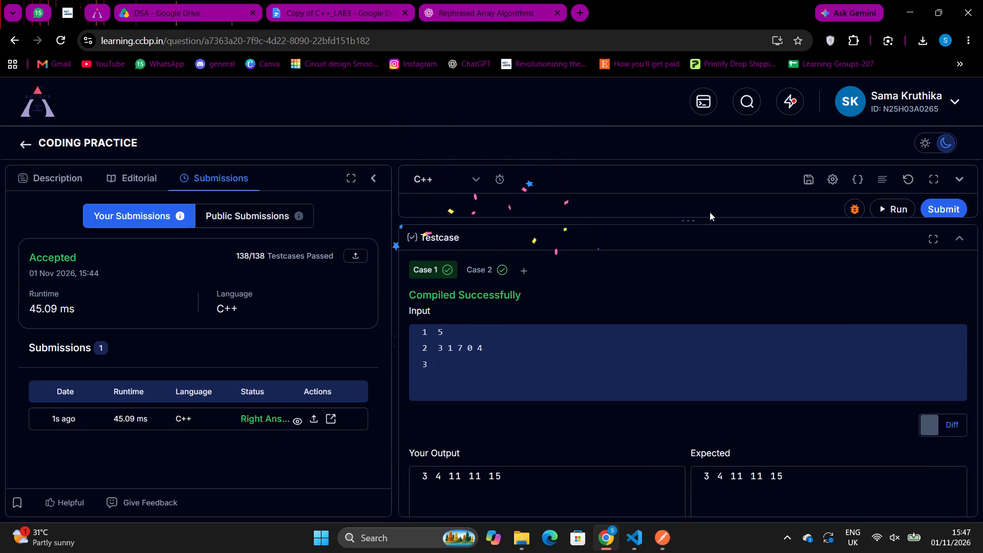
{"action": "key", "text": "shift+super+s"}
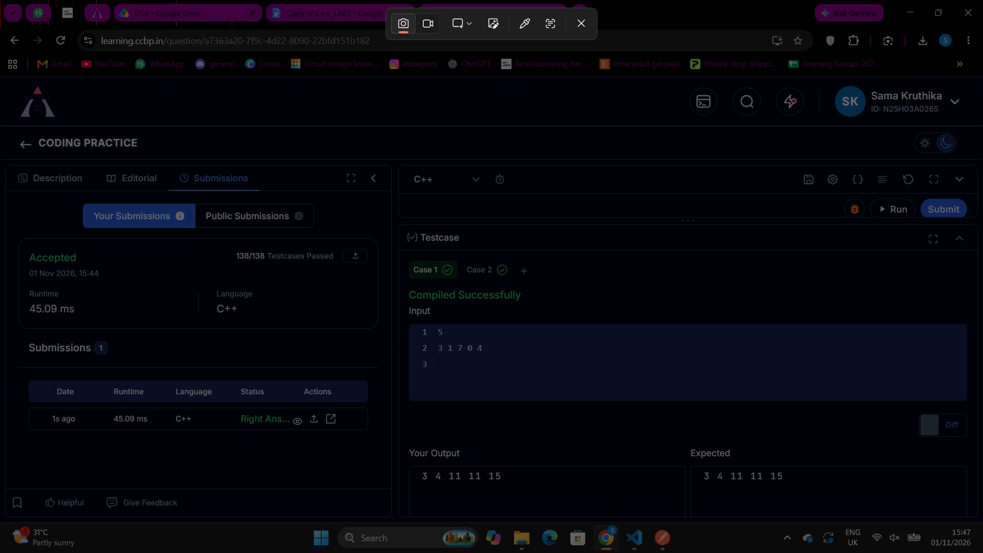
{"action": "left_click_drag", "start_coordinate": [0, 77], "coordinate": [982, 456]}
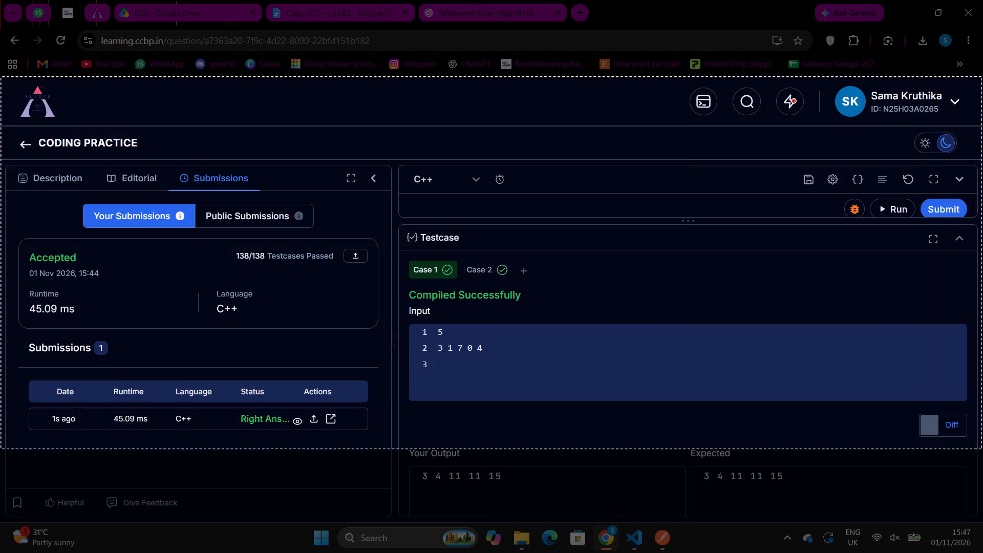
{"action": "left_click_drag", "start_coordinate": [982, 456], "coordinate": [982, 522]}
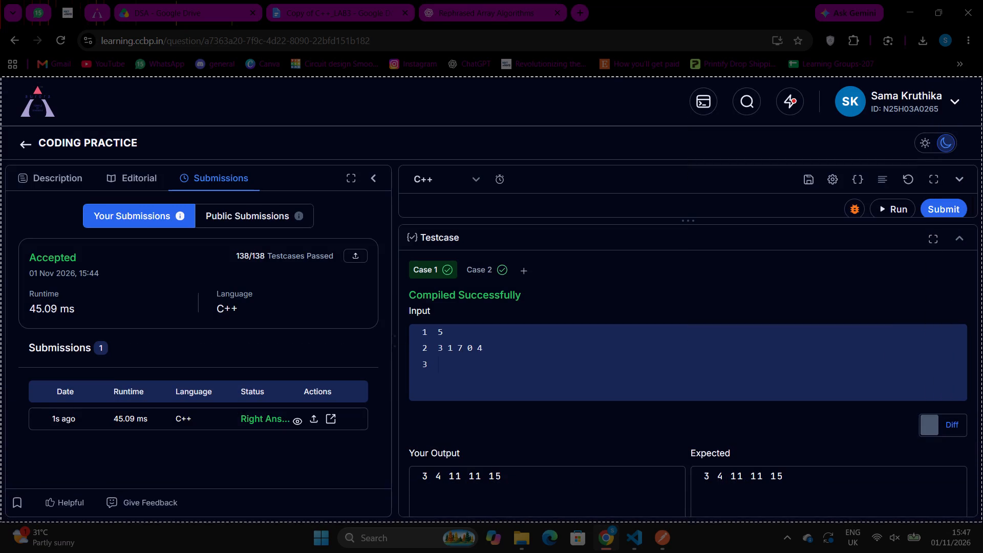
{"action": "left_click_drag", "start_coordinate": [982, 522], "coordinate": [982, 520]}
{"action": "left_click", "coordinate": [266, 0]}
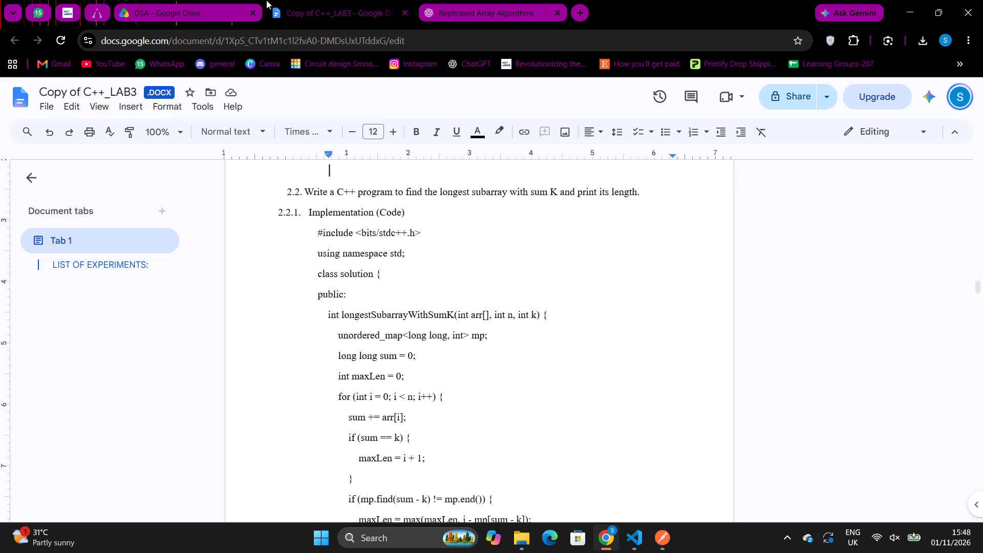
{"action": "key", "text": "ctrl+v"}
Bold the 2.2 longest subarray with sum K question and the 2.2.1 Implementation (Code) heading.
{"action": "scroll", "coordinate": [495, 404], "scroll_direction": "down", "scroll_amount": 1}
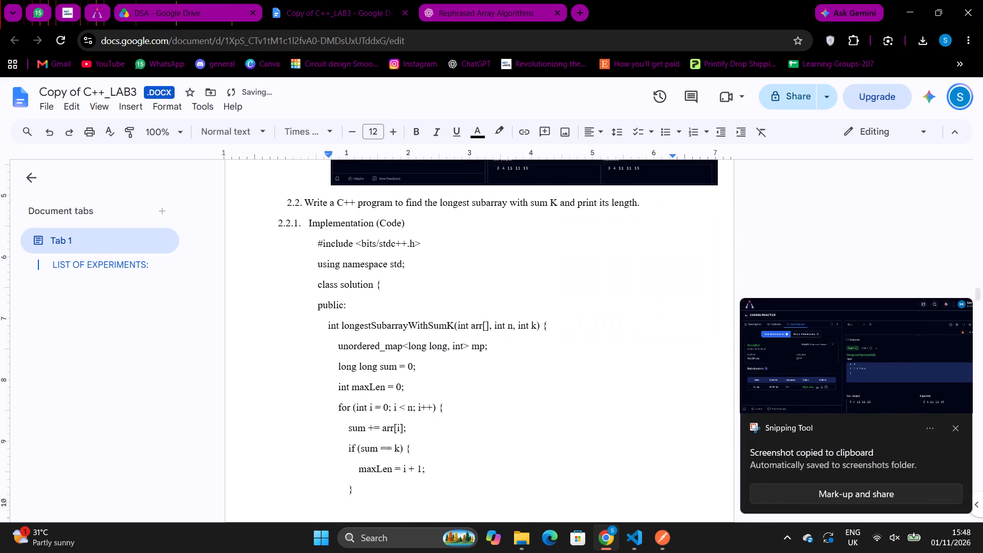
{"action": "scroll", "coordinate": [495, 404], "scroll_direction": "down", "scroll_amount": 1}
{"action": "left_click_drag", "start_coordinate": [644, 196], "coordinate": [340, 208]}
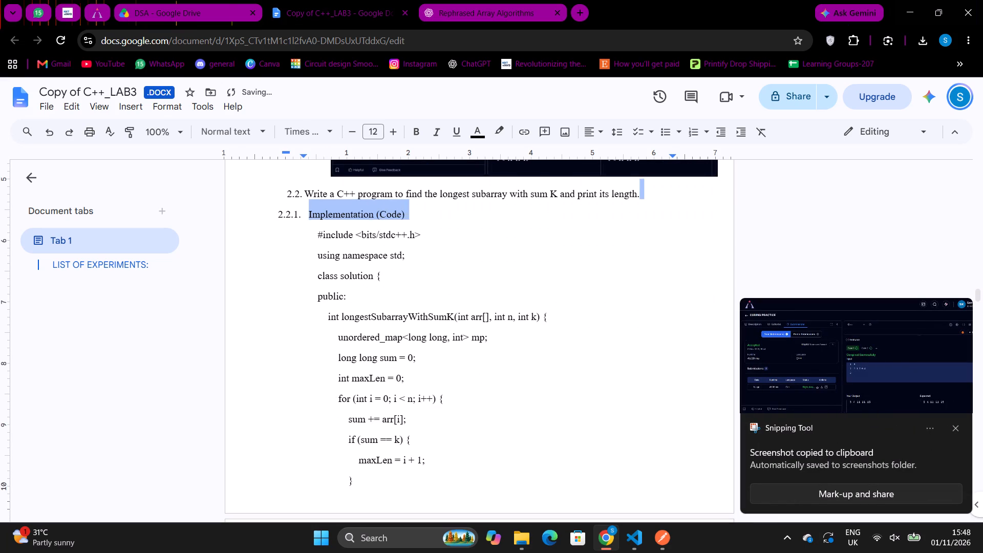
{"action": "left_click_drag", "start_coordinate": [340, 208], "coordinate": [287, 194]}
{"action": "double_click", "coordinate": [287, 194]}
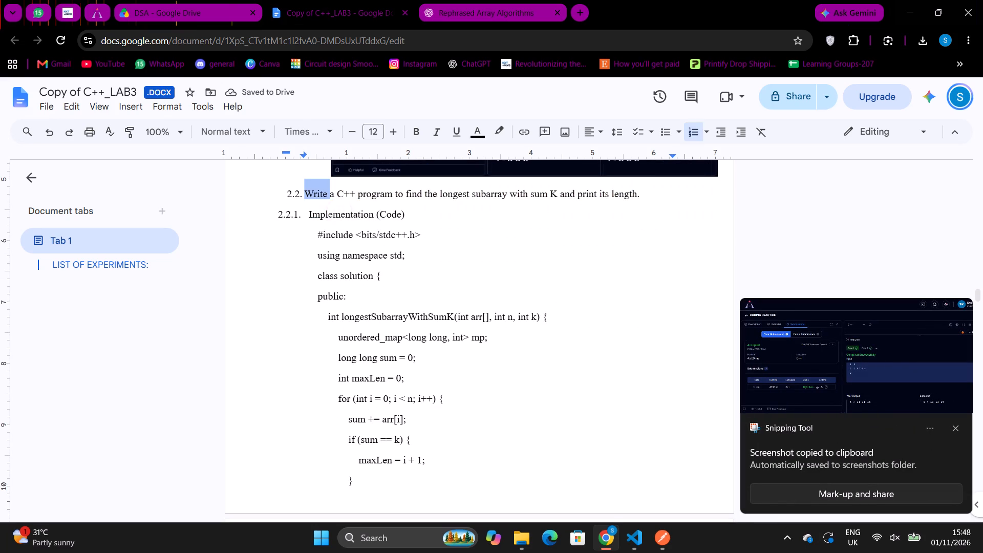
{"action": "triple_click", "coordinate": [287, 194]}
{"action": "key", "text": "ctrl+b"}
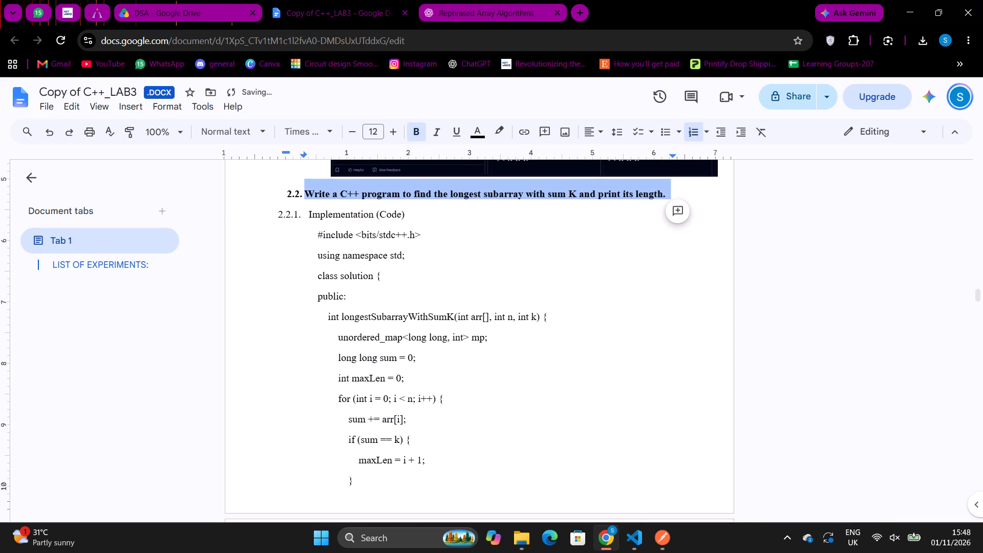
{"action": "triple_click", "coordinate": [349, 212]}
{"action": "key", "text": "ctrl+b"}
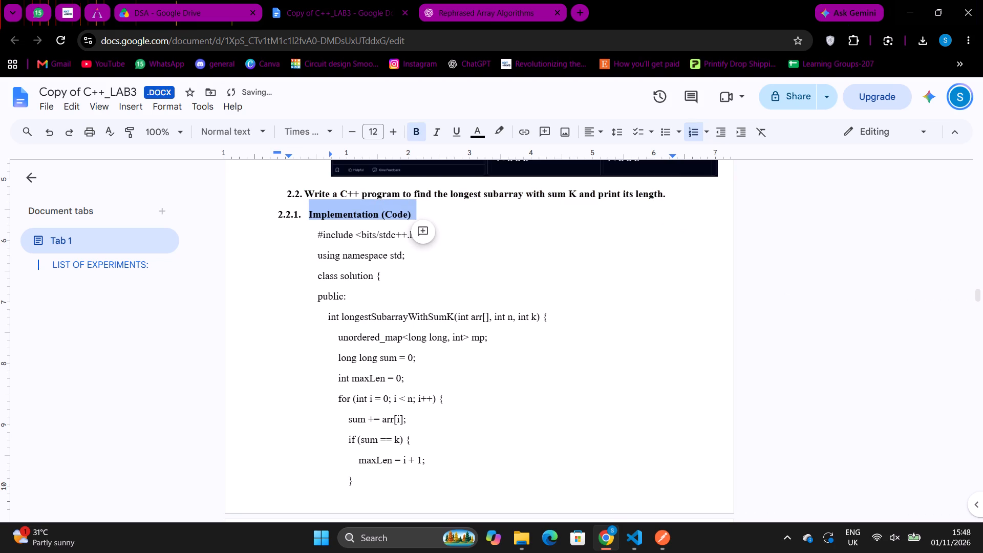
{"action": "left_click", "coordinate": [366, 248]}
Go back from the solved prefix sum question to the coding practice question list.
{"action": "left_click", "coordinate": [73, 0]}
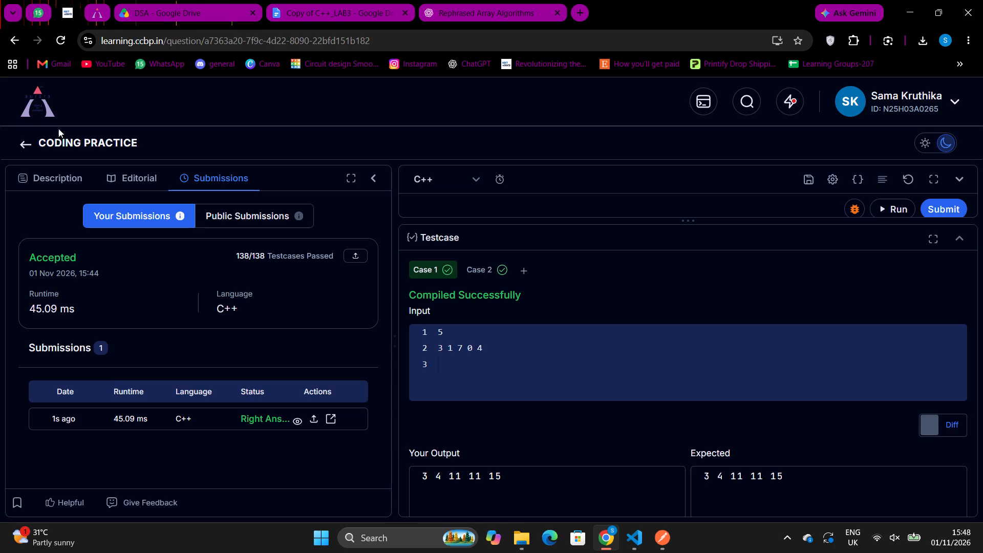
{"action": "left_click", "coordinate": [22, 143]}
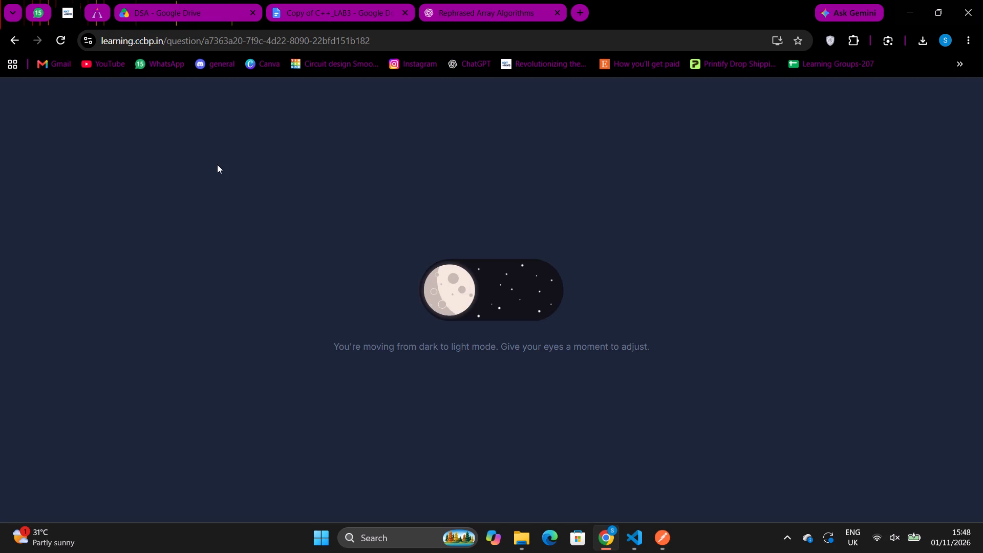
Bold the 2.2.2 Complexity Analysis and 2.2.3 Screen Shot of Output vs Expected Output headings in Copy of C++_LAB3.
{"action": "left_click", "coordinate": [344, 0]}
{"action": "scroll", "coordinate": [393, 352], "scroll_direction": "down", "scroll_amount": 2}
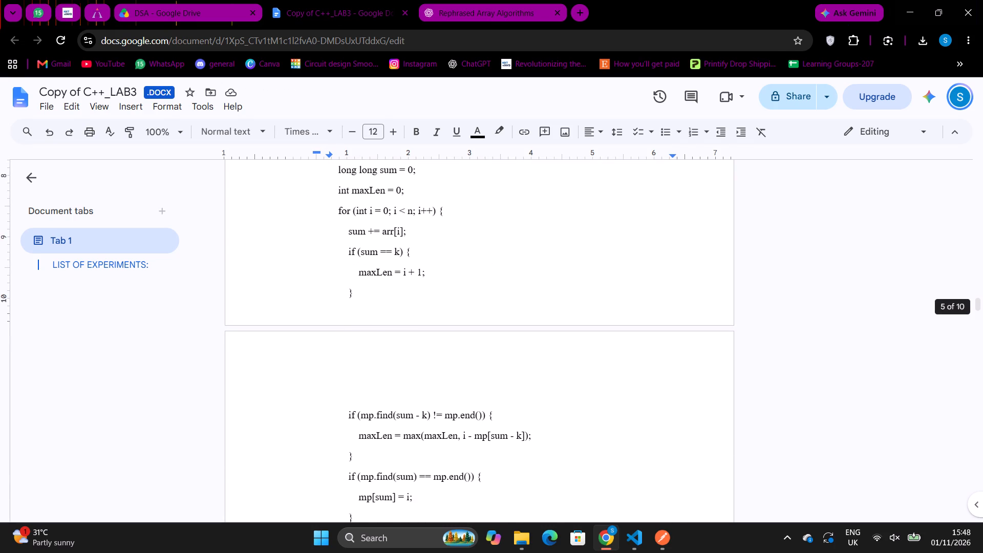
{"action": "scroll", "coordinate": [393, 352], "scroll_direction": "down", "scroll_amount": 5}
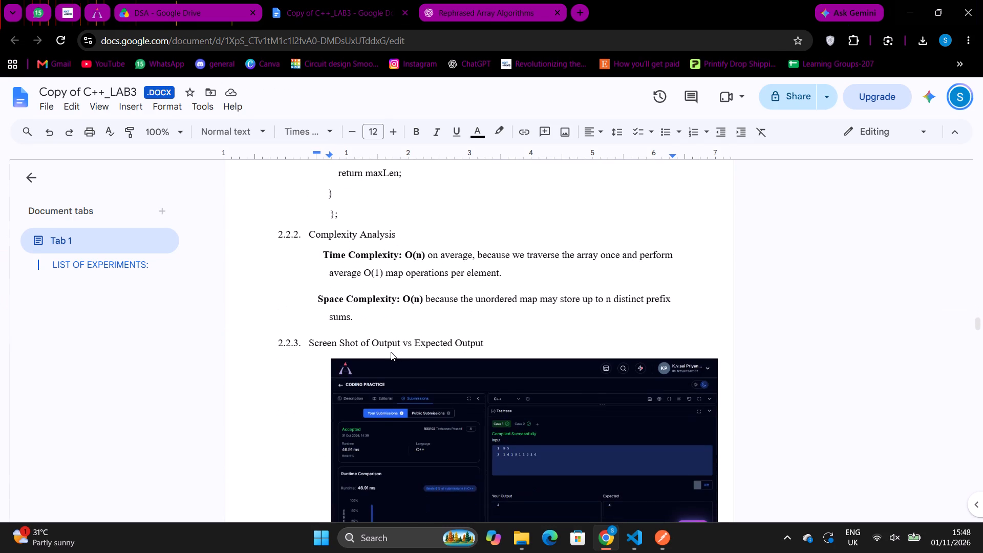
{"action": "triple_click", "coordinate": [376, 237]}
{"action": "key", "text": "ctrl+b"}
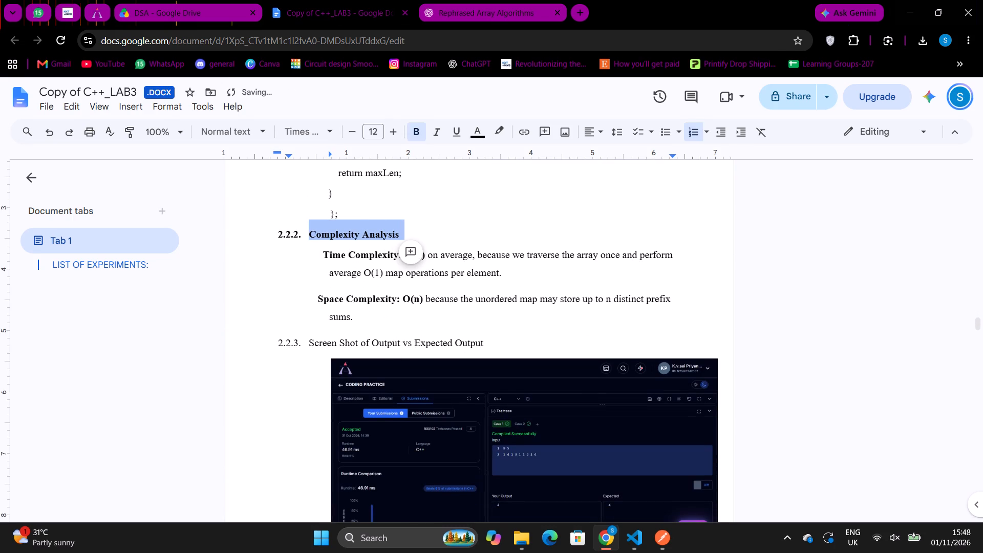
{"action": "triple_click", "coordinate": [376, 341]}
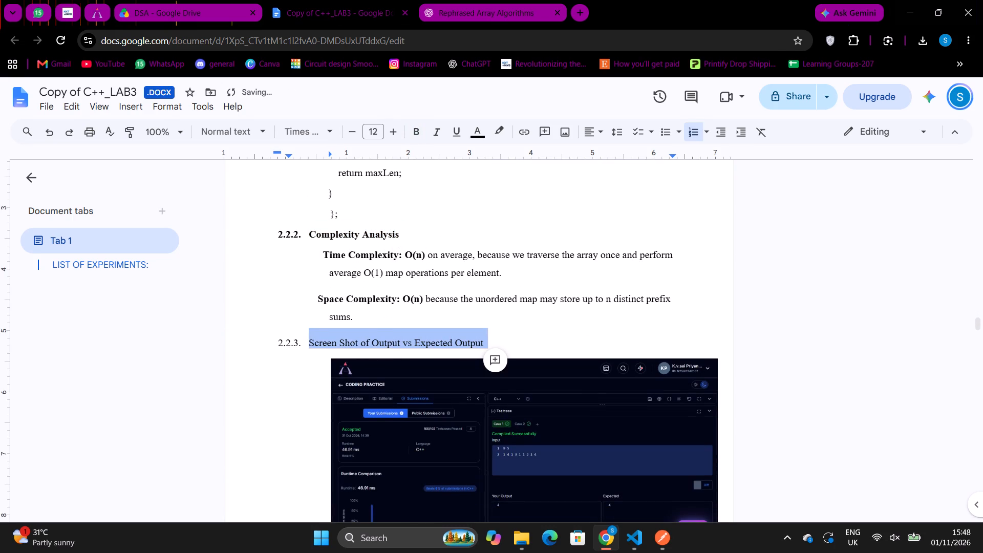
{"action": "key", "text": "ctrl+b"}
Compare the course outline with section 2.2 of the report to identify which coding question matches it.
{"action": "left_click", "coordinate": [65, 1]}
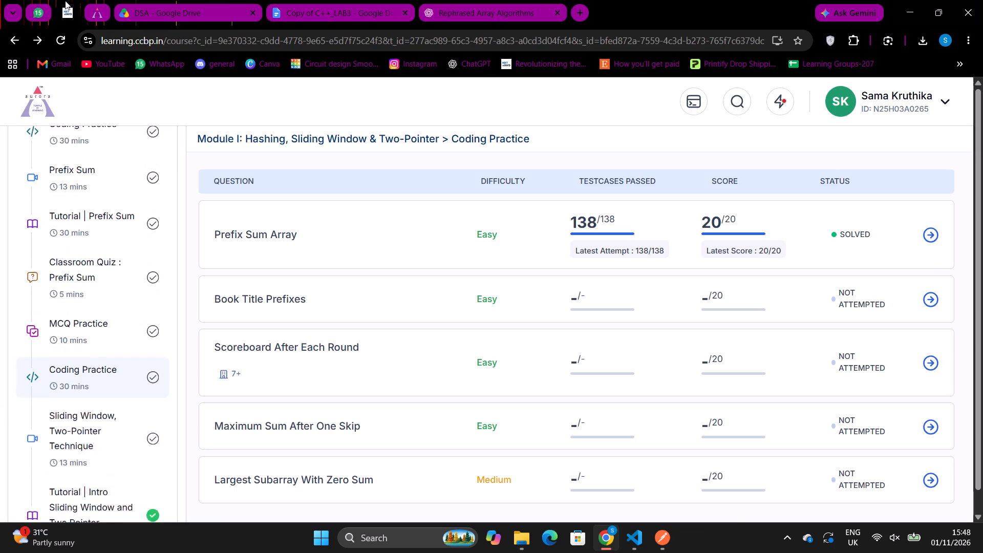
{"action": "scroll", "coordinate": [82, 333], "scroll_direction": "down", "scroll_amount": 7}
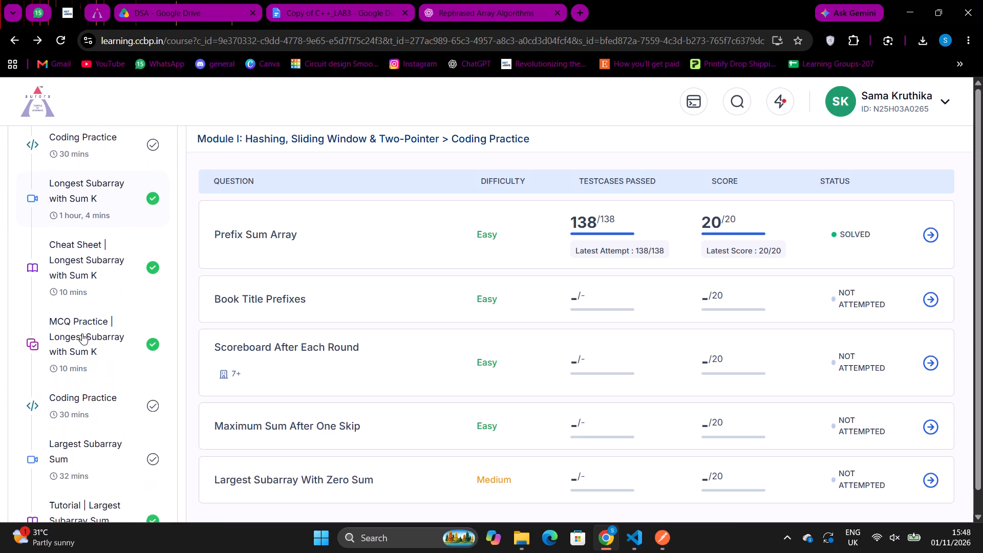
{"action": "scroll", "coordinate": [82, 333], "scroll_direction": "down", "scroll_amount": 1}
{"action": "left_click", "coordinate": [324, 0]}
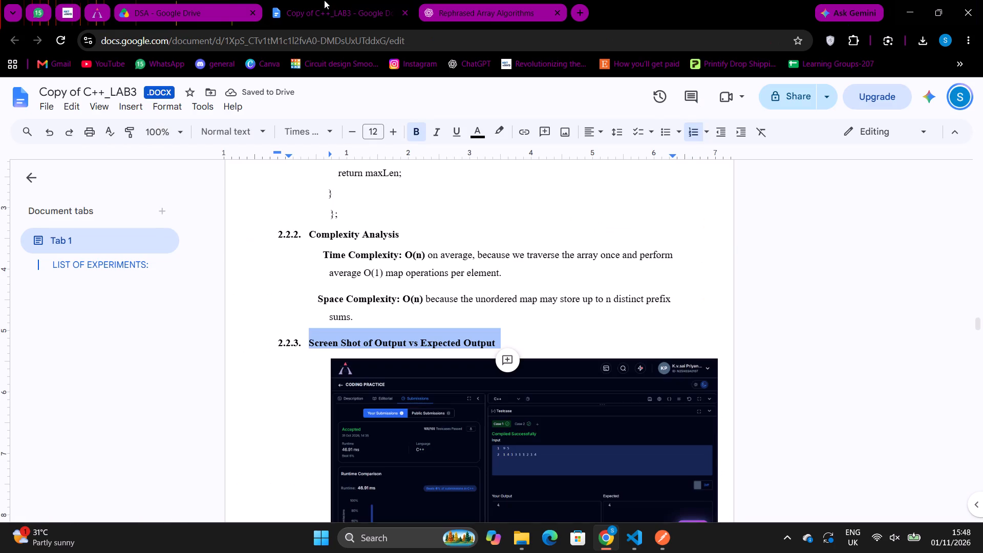
{"action": "scroll", "coordinate": [310, 282], "scroll_direction": "up", "scroll_amount": 3}
{"action": "scroll", "coordinate": [310, 282], "scroll_direction": "down", "scroll_amount": 2}
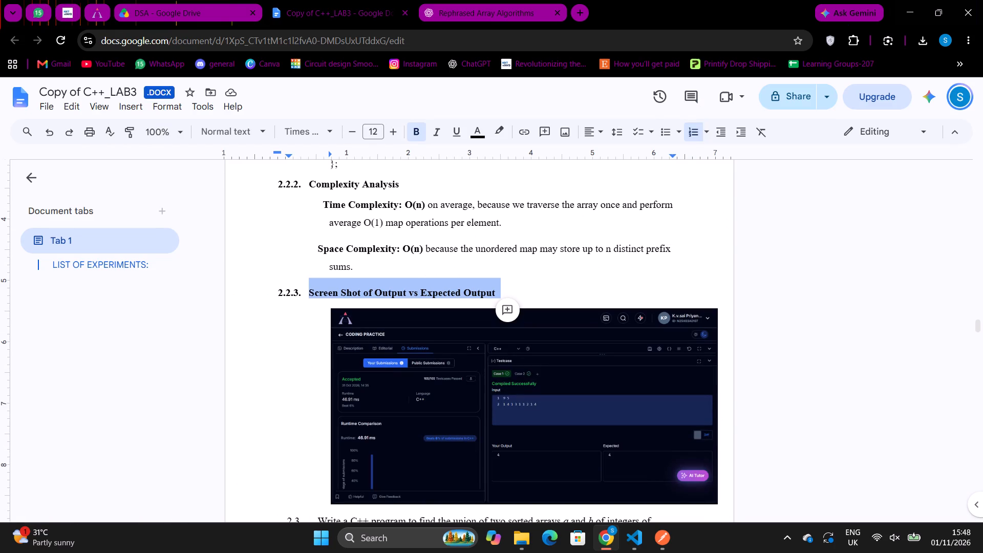
{"action": "scroll", "coordinate": [310, 282], "scroll_direction": "down", "scroll_amount": 1}
{"action": "scroll", "coordinate": [310, 282], "scroll_direction": "up", "scroll_amount": 5}
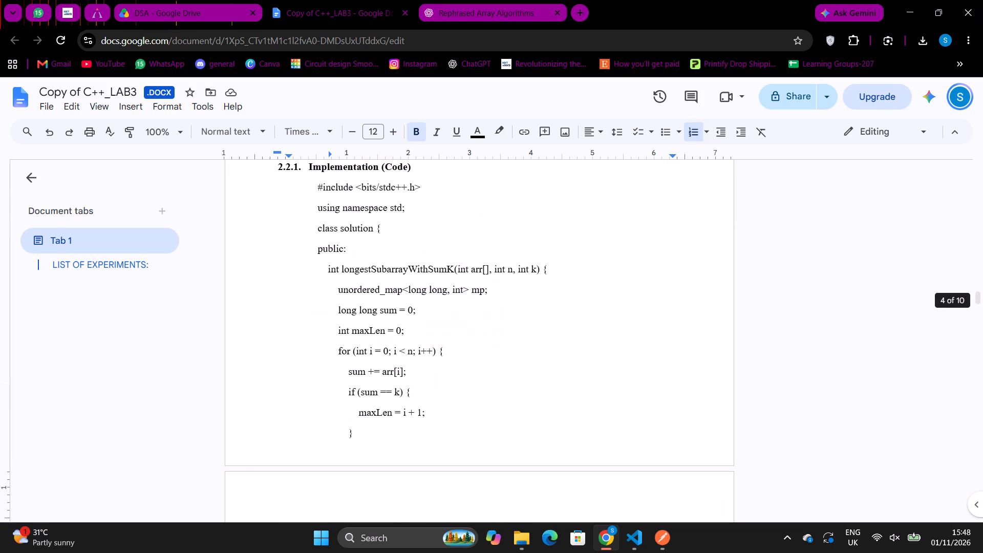
{"action": "scroll", "coordinate": [310, 282], "scroll_direction": "up", "scroll_amount": 3}
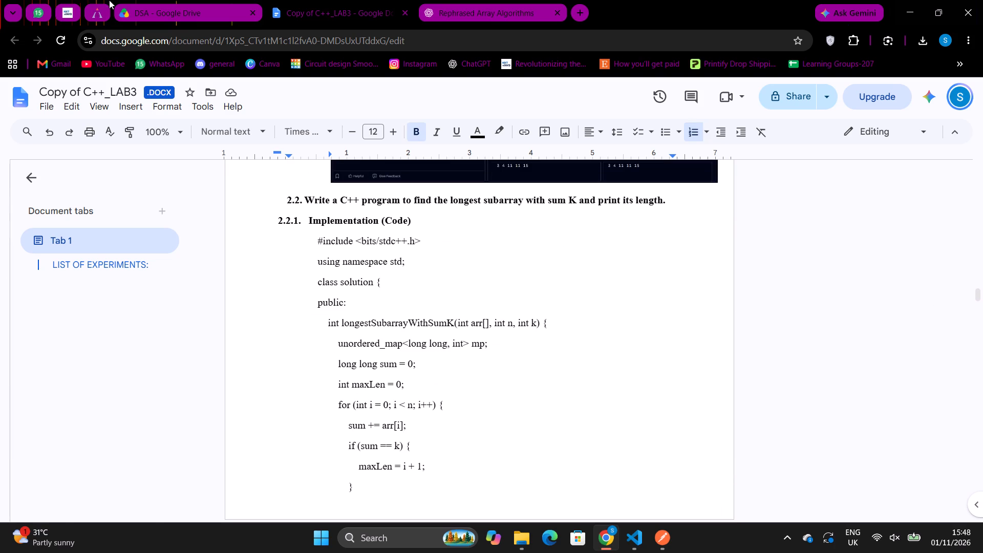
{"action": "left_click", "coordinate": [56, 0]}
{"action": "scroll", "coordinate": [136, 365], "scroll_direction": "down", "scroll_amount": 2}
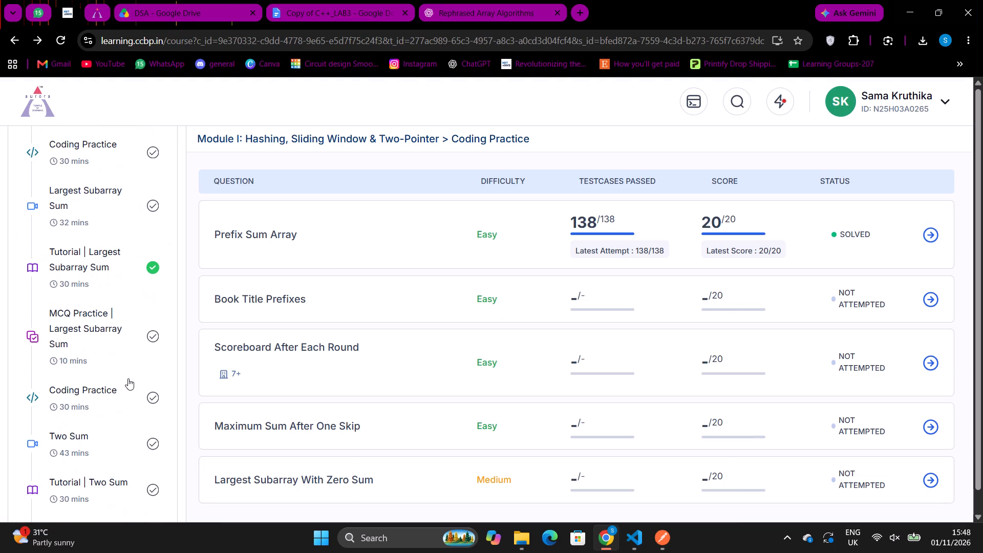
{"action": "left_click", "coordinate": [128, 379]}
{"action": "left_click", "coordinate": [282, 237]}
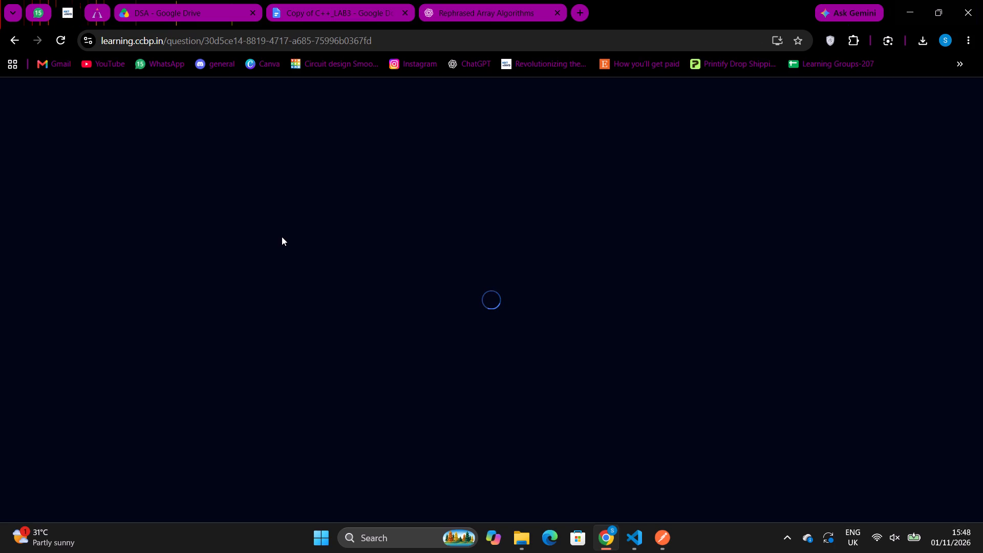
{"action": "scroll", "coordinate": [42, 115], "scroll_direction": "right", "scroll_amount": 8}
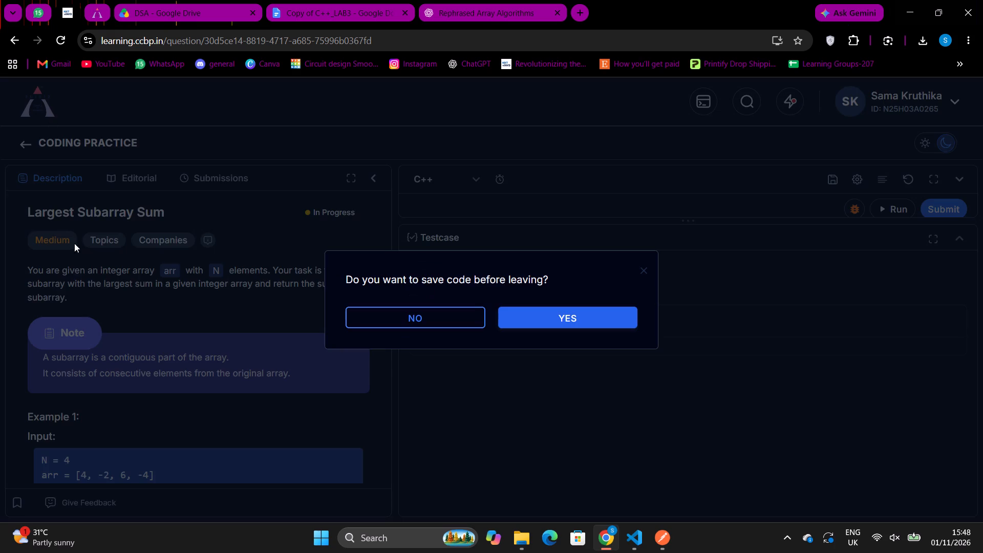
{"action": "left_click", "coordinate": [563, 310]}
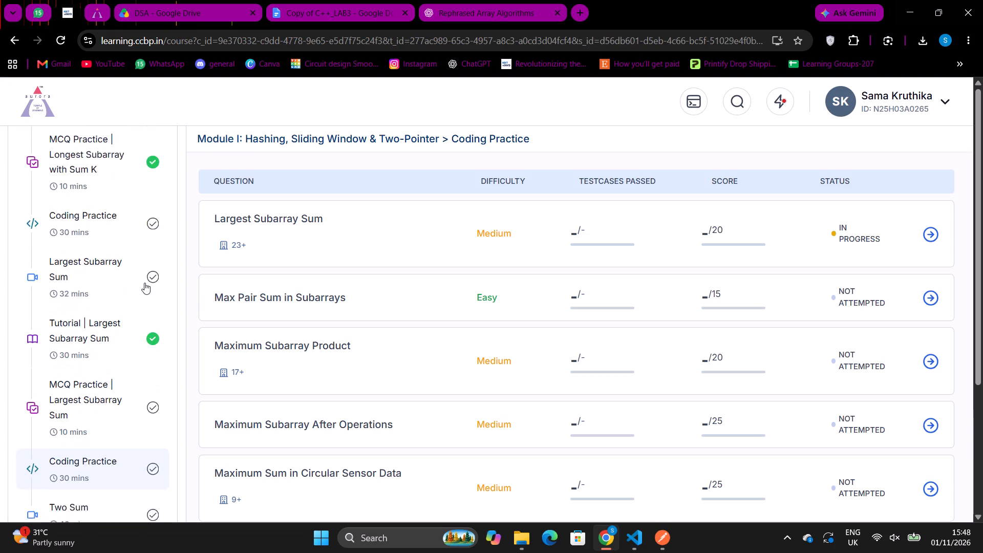
Open the Longest Sub-Array with Sum K question from the Coding Practice set that follows its MCQ practice.
{"action": "scroll", "coordinate": [144, 283], "scroll_direction": "down", "scroll_amount": 3}
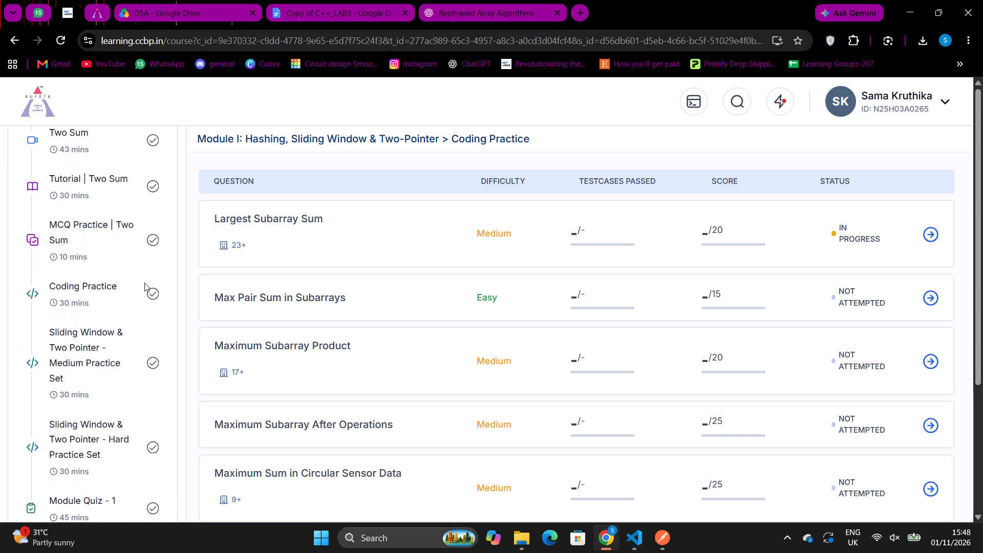
{"action": "scroll", "coordinate": [144, 283], "scroll_direction": "down", "scroll_amount": 3}
{"action": "scroll", "coordinate": [144, 283], "scroll_direction": "up", "scroll_amount": 6}
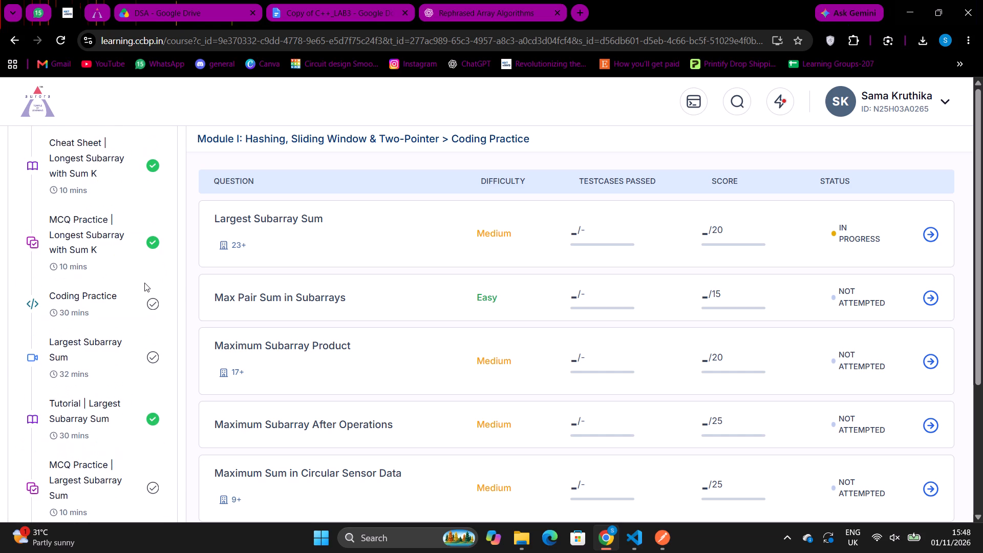
{"action": "scroll", "coordinate": [144, 286], "scroll_direction": "up", "scroll_amount": 1}
{"action": "scroll", "coordinate": [115, 235], "scroll_direction": "up", "scroll_amount": 1}
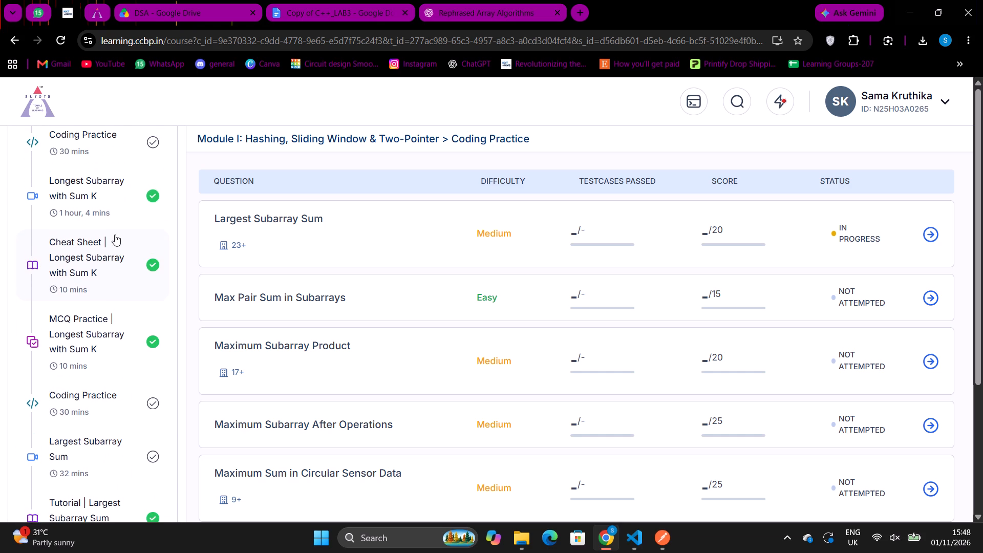
{"action": "left_click", "coordinate": [127, 413]}
{"action": "left_click", "coordinate": [277, 252]}
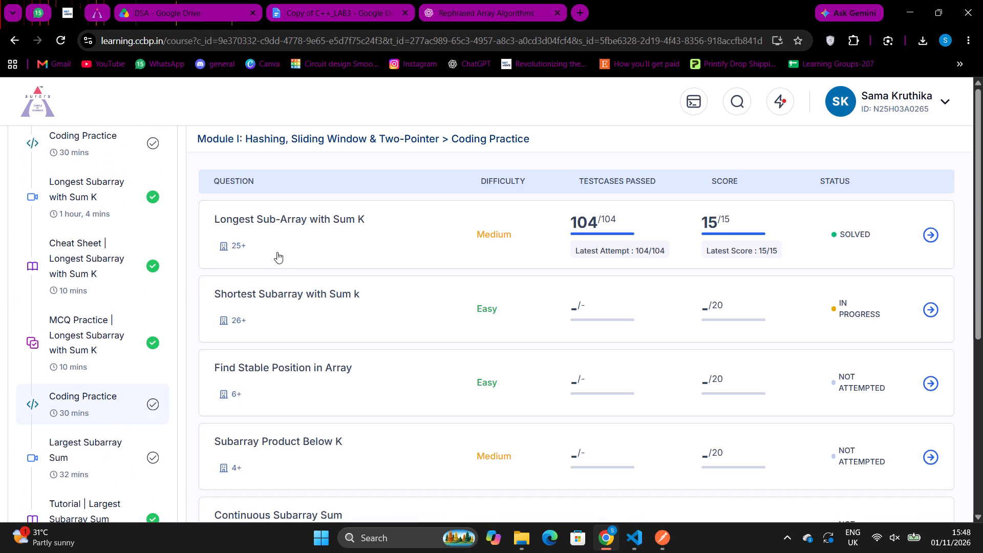
Compare the 2.2.1 Implementation code in Copy of C++_LAB3 with the existing solution code of the Longest Sub-Array with Sum K question.
{"action": "left_click", "coordinate": [380, 0]}
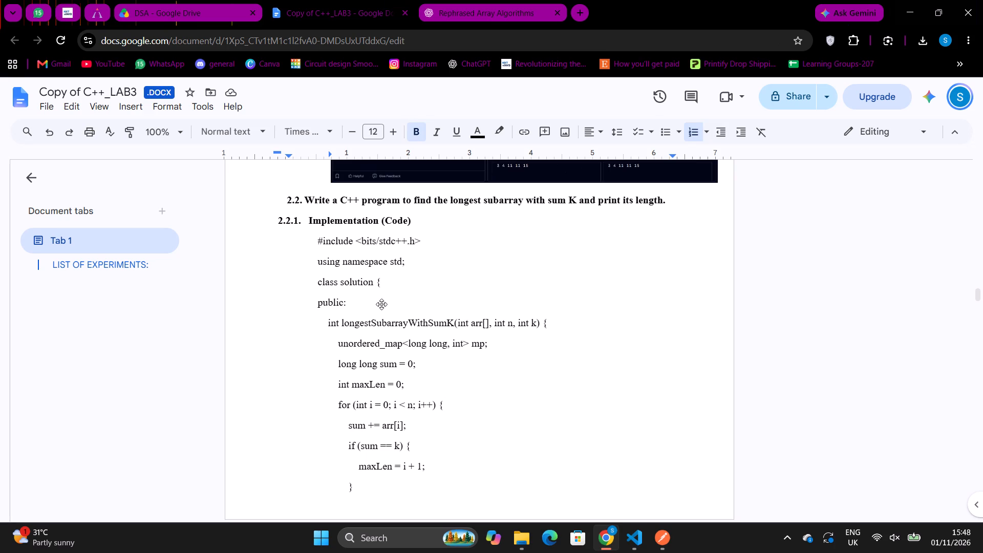
{"action": "scroll", "coordinate": [382, 333], "scroll_direction": "down", "scroll_amount": 1}
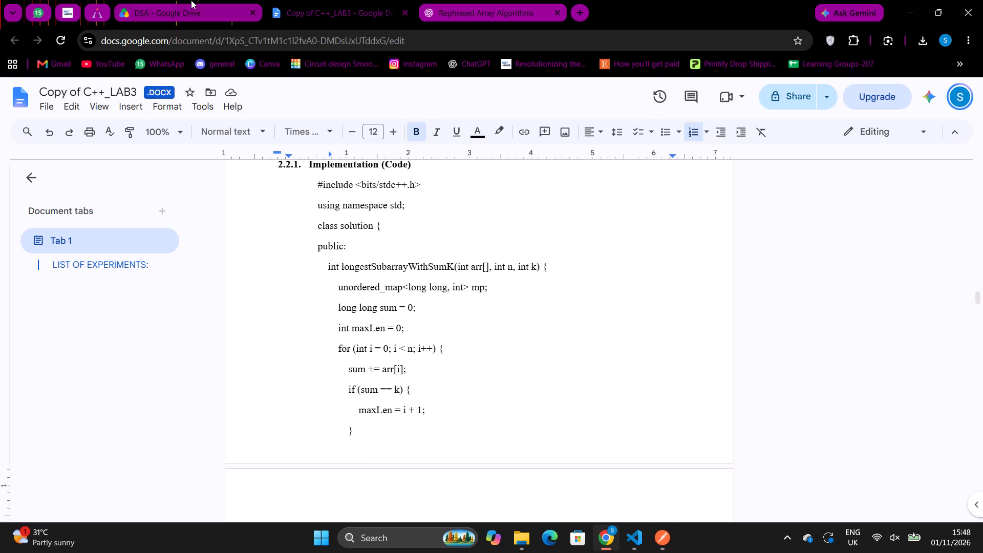
{"action": "left_click", "coordinate": [75, 0]}
{"action": "left_click_drag", "start_coordinate": [525, 224], "coordinate": [561, 412]}
{"action": "scroll", "coordinate": [595, 318], "scroll_direction": "down", "scroll_amount": 3}
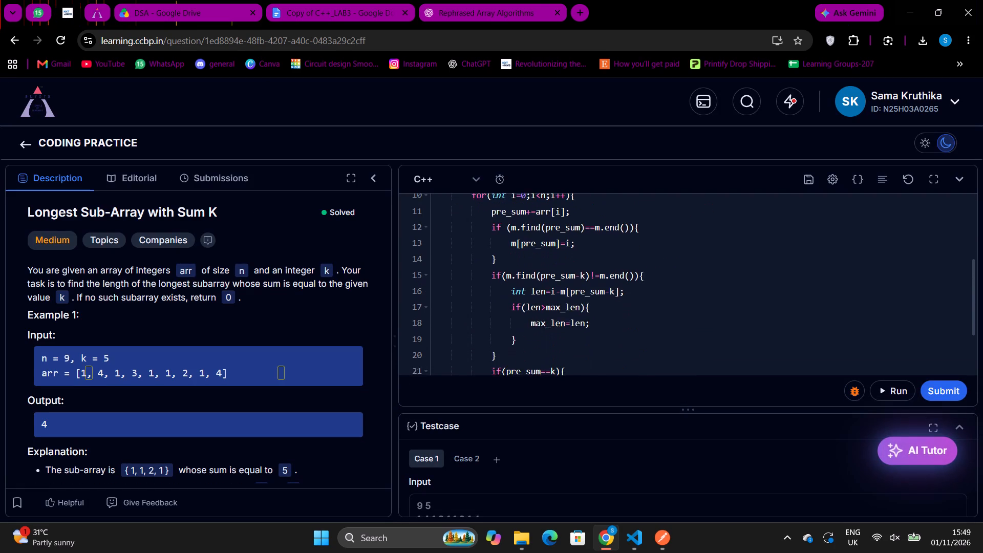
{"action": "scroll", "coordinate": [595, 318], "scroll_direction": "down", "scroll_amount": 2}
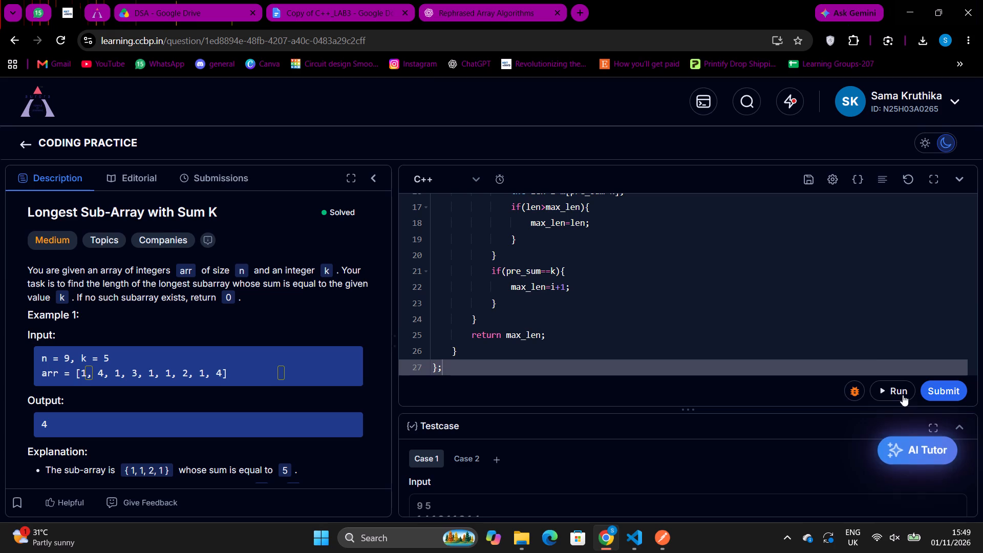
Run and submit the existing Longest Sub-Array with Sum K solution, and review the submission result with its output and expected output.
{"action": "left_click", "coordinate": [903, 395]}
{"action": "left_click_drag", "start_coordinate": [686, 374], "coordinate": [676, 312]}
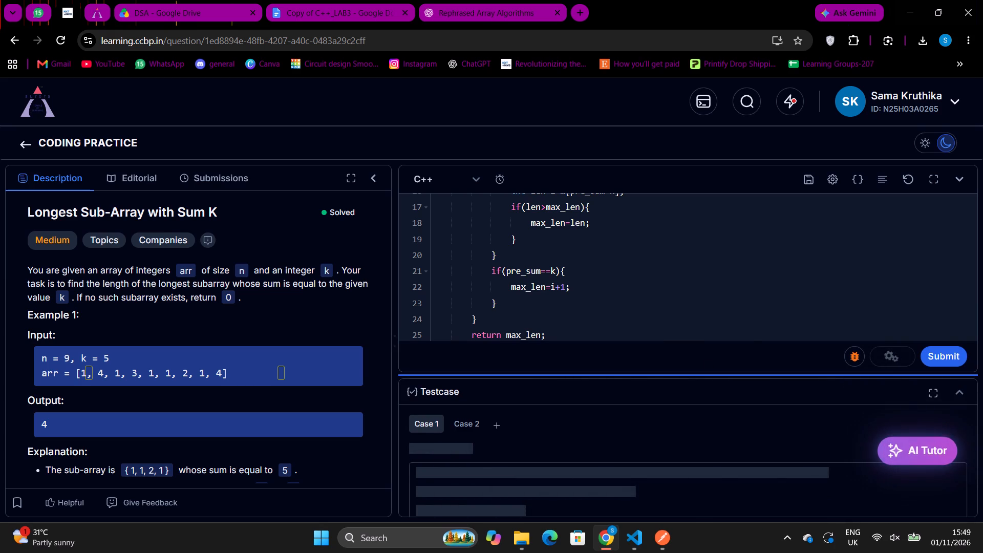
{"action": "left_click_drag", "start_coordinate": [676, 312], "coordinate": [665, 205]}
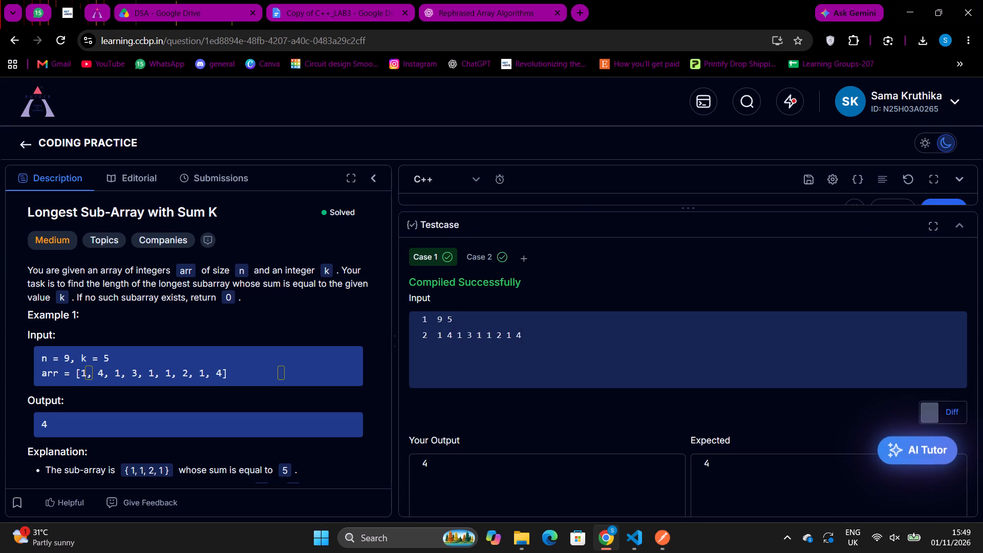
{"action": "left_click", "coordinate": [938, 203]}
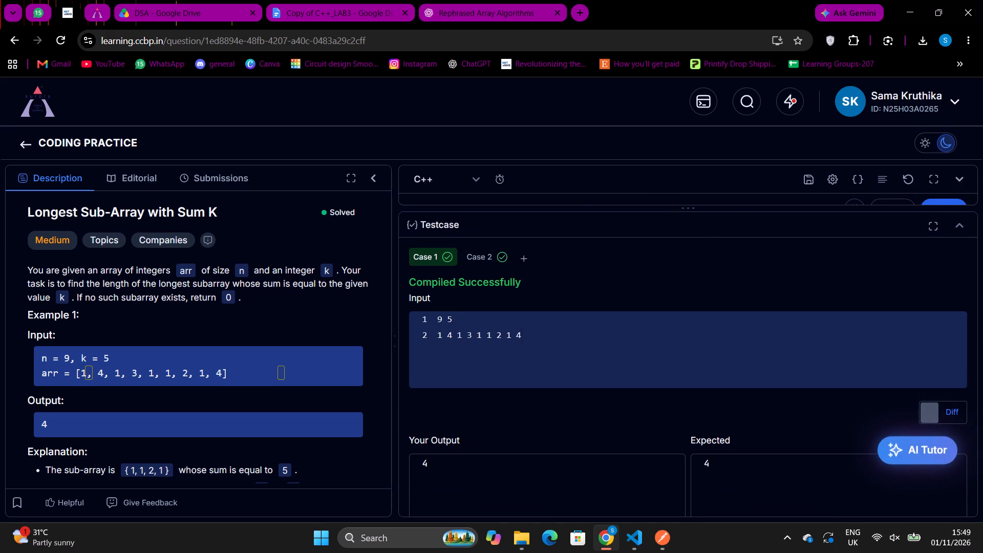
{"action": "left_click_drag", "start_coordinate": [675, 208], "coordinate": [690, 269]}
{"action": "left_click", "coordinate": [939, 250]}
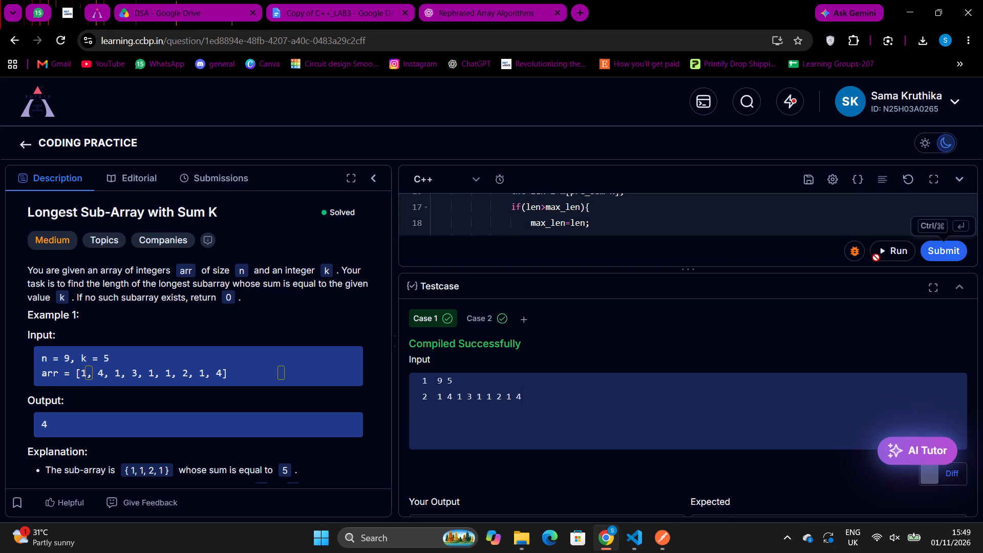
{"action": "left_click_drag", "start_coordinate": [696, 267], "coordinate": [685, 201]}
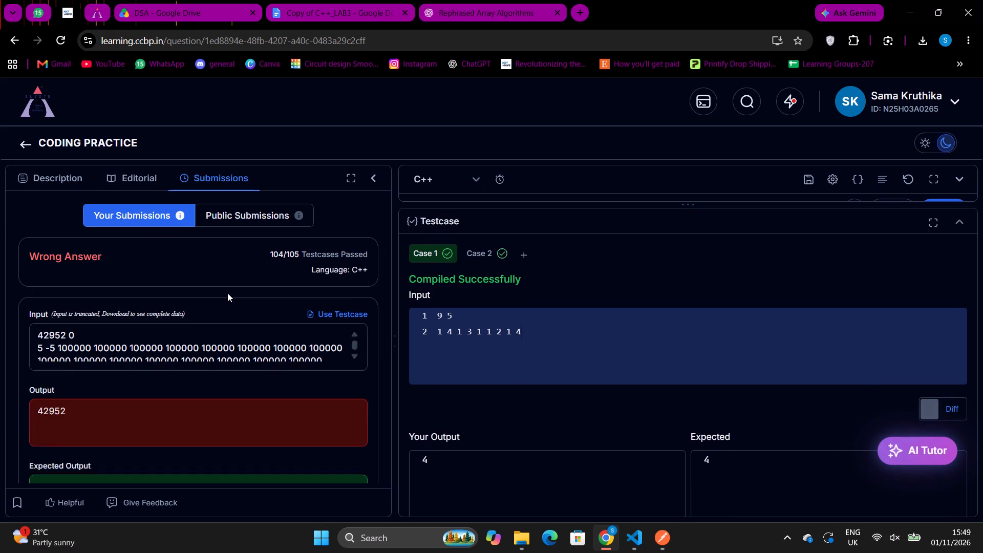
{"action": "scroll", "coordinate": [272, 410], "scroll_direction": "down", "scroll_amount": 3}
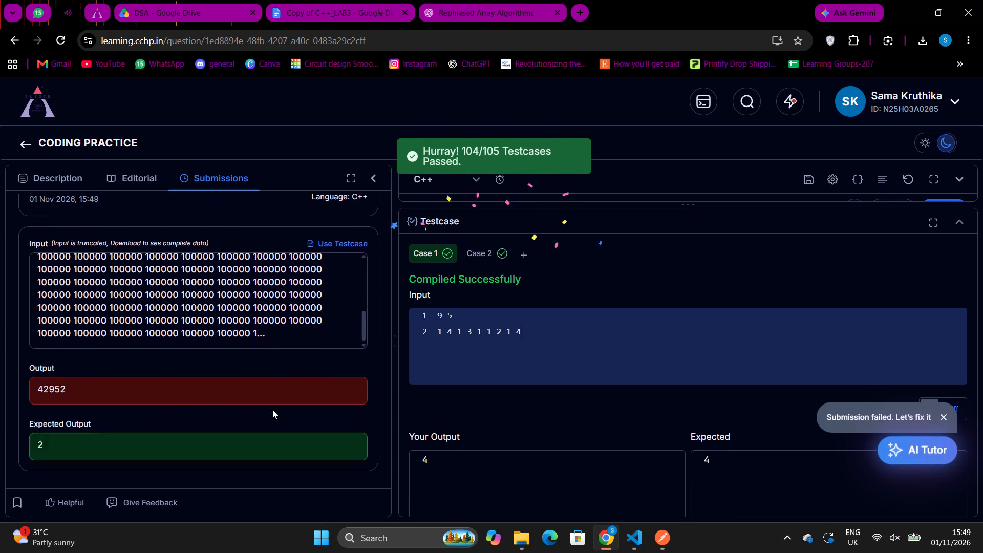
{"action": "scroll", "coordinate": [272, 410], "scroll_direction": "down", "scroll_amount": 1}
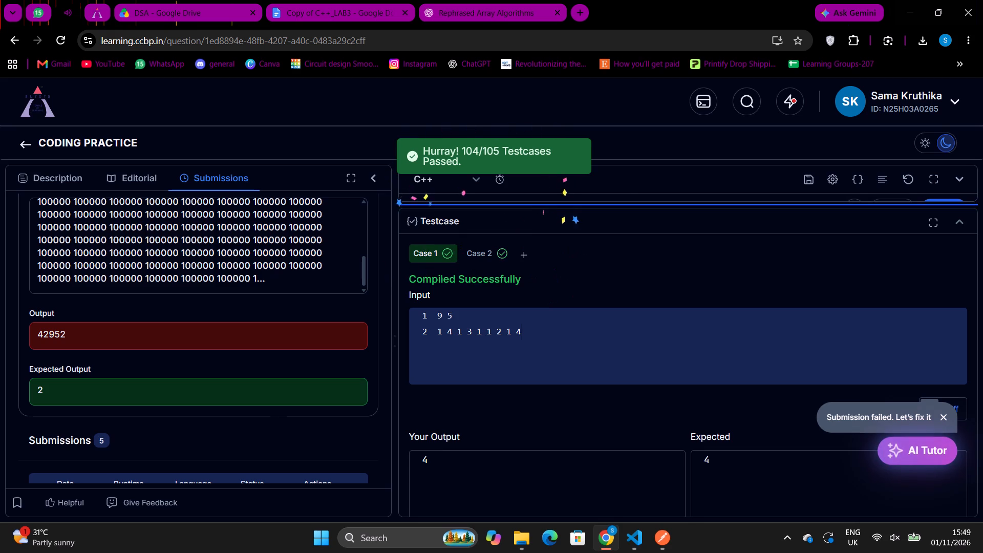
Replace the whole Longest Sub-Array with Sum K solution with the full 2.2.1 Implementation code copied from Copy of C++_LAB3.
{"action": "left_click_drag", "start_coordinate": [626, 205], "coordinate": [604, 359]}
{"action": "left_click", "coordinate": [313, 0]}
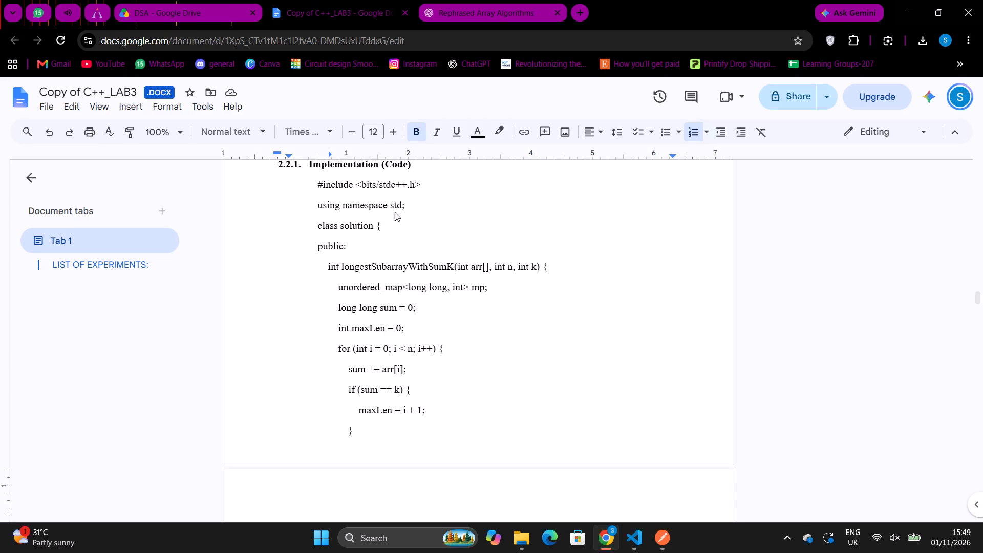
{"action": "left_click_drag", "start_coordinate": [318, 188], "coordinate": [406, 448]}
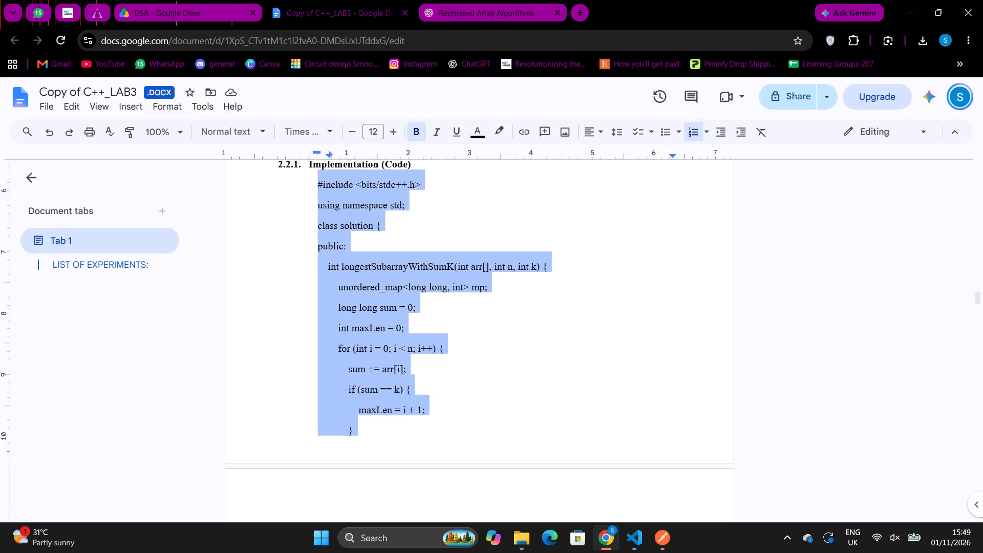
{"action": "left_click_drag", "start_coordinate": [406, 448], "coordinate": [386, 399]}
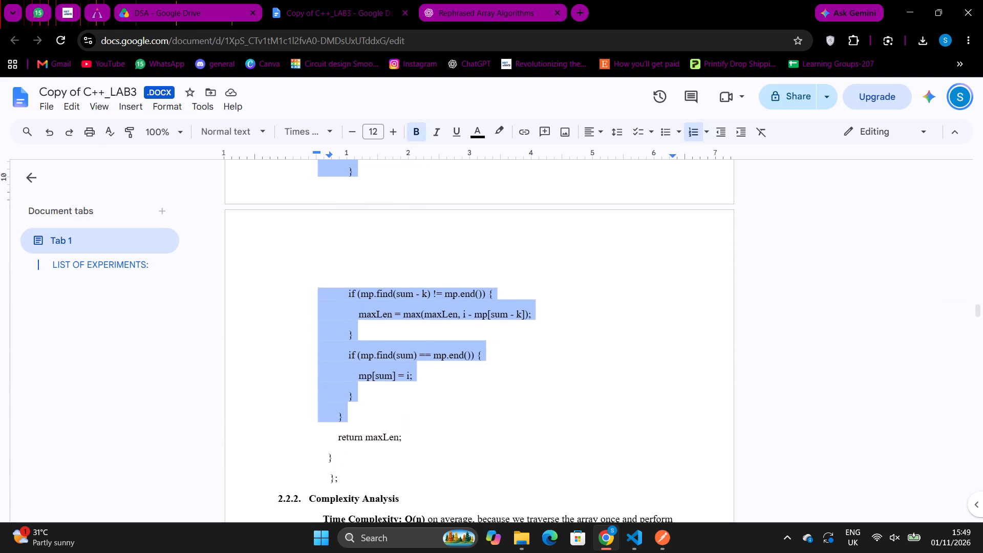
{"action": "left_click_drag", "start_coordinate": [386, 399], "coordinate": [348, 483]}
{"action": "key", "text": "ctrl+c"}
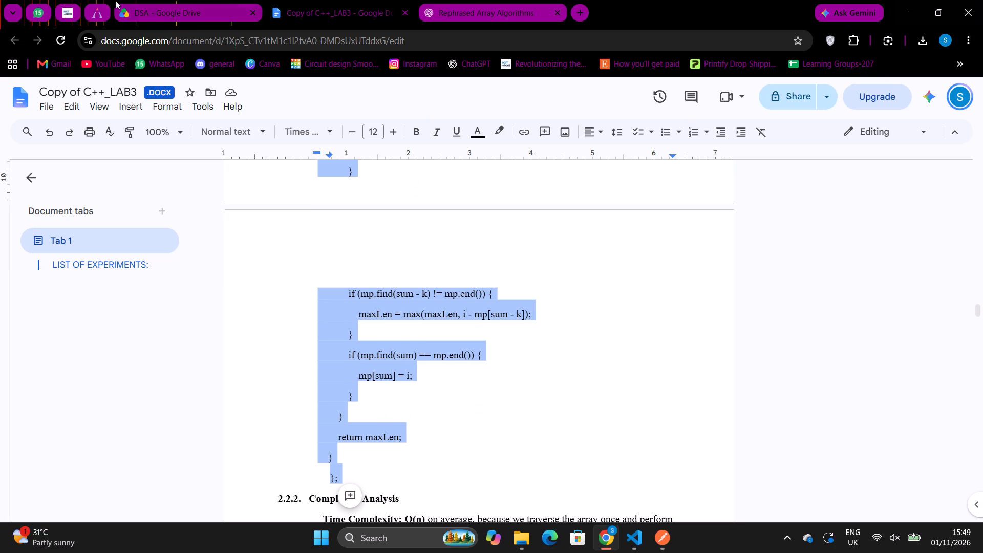
{"action": "left_click", "coordinate": [69, 0]}
{"action": "left_click", "coordinate": [612, 251]}
{"action": "key", "text": "ctrl+a"}
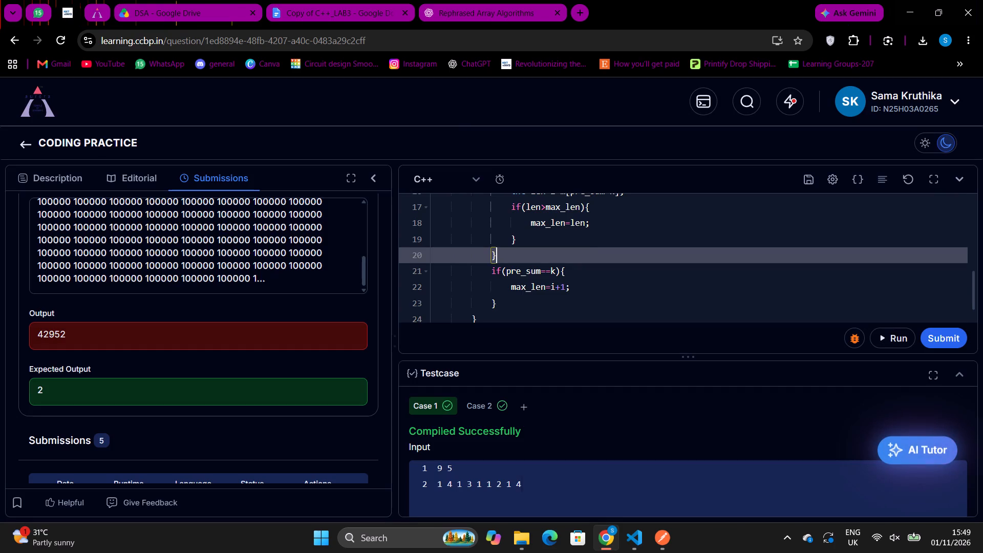
{"action": "key", "text": "ctrl+v"}
Run and submit the replaced Longest Sub-Array with Sum K code.
{"action": "left_click", "coordinate": [882, 339]}
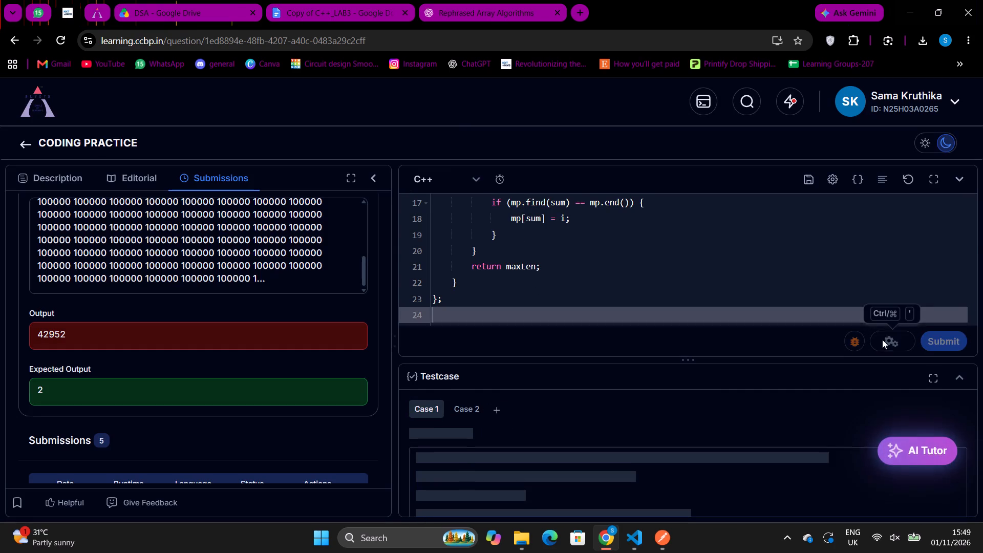
{"action": "left_click", "coordinate": [935, 358]}
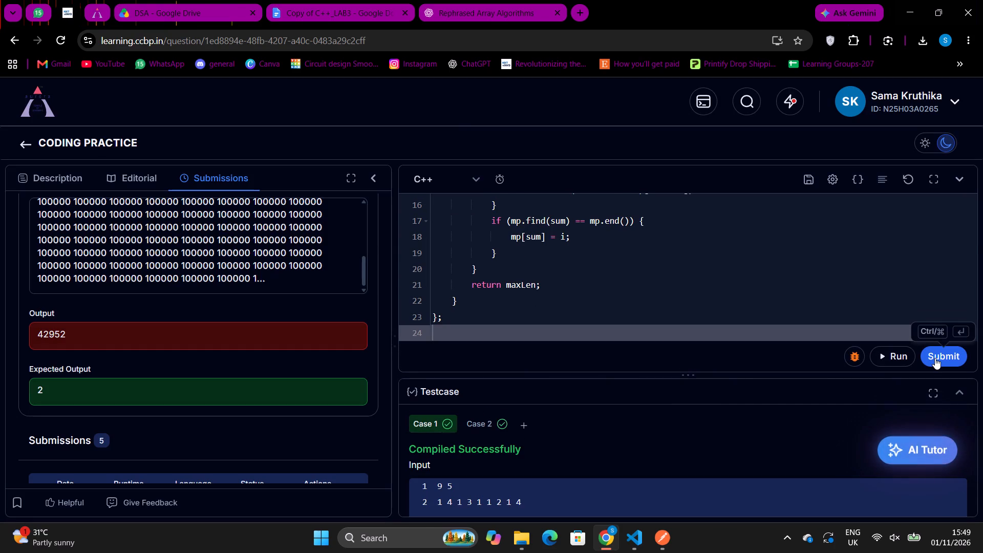
Enlarge the test case results and capture a screenshot of the coding practice page showing the submission, Your Output and Expected.
{"action": "left_click_drag", "start_coordinate": [680, 376], "coordinate": [694, 185]}
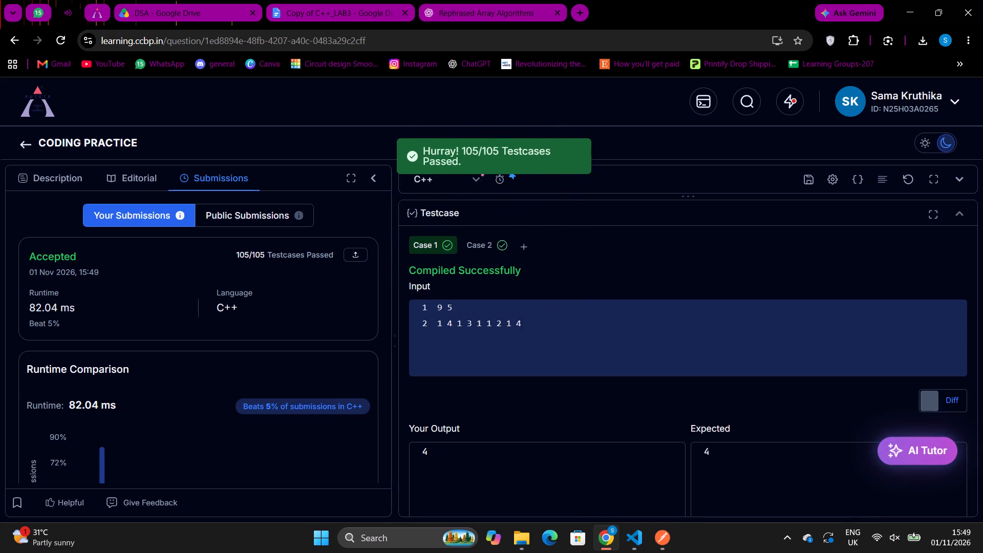
{"action": "key", "text": "shift+super+s"}
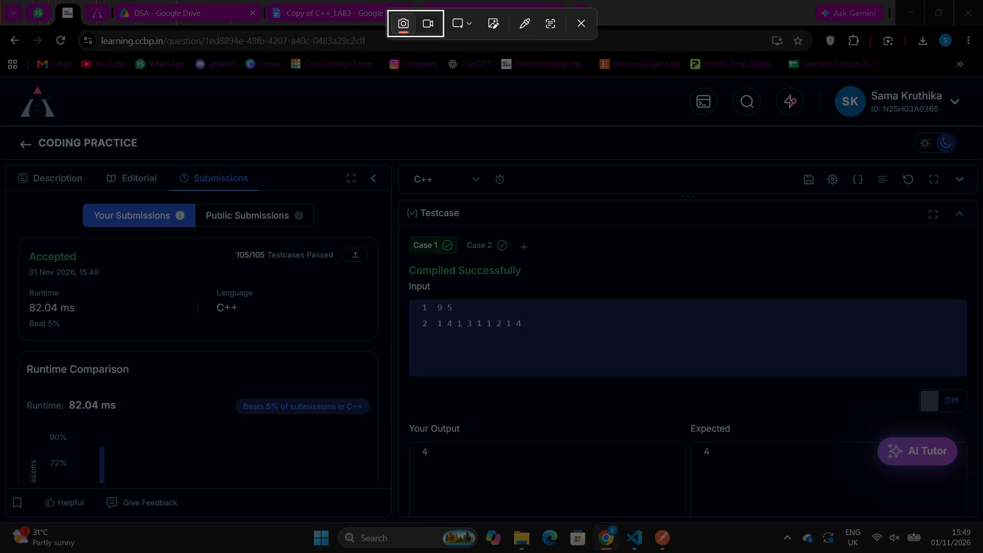
{"action": "left_click_drag", "start_coordinate": [0, 76], "coordinate": [932, 541]}
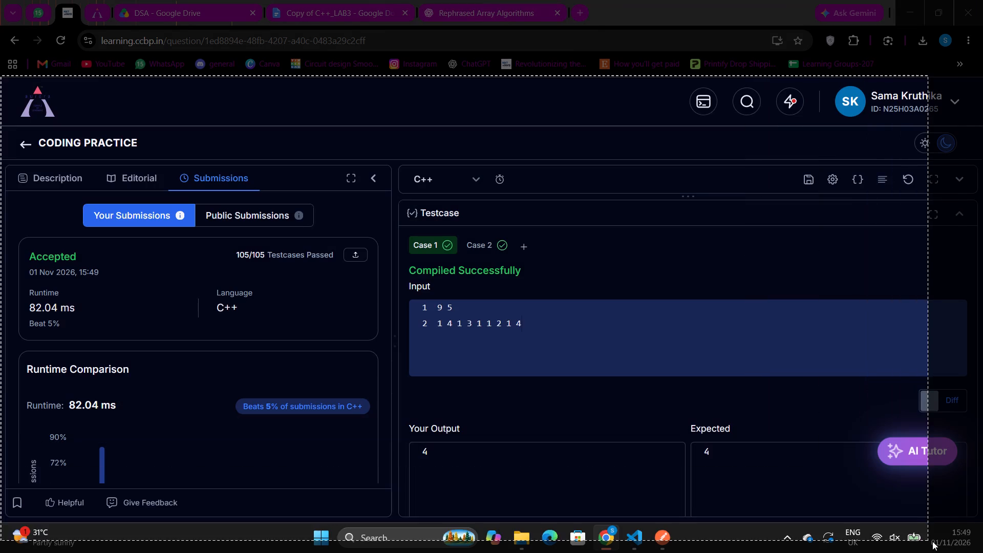
{"action": "left_click_drag", "start_coordinate": [932, 541], "coordinate": [982, 522]}
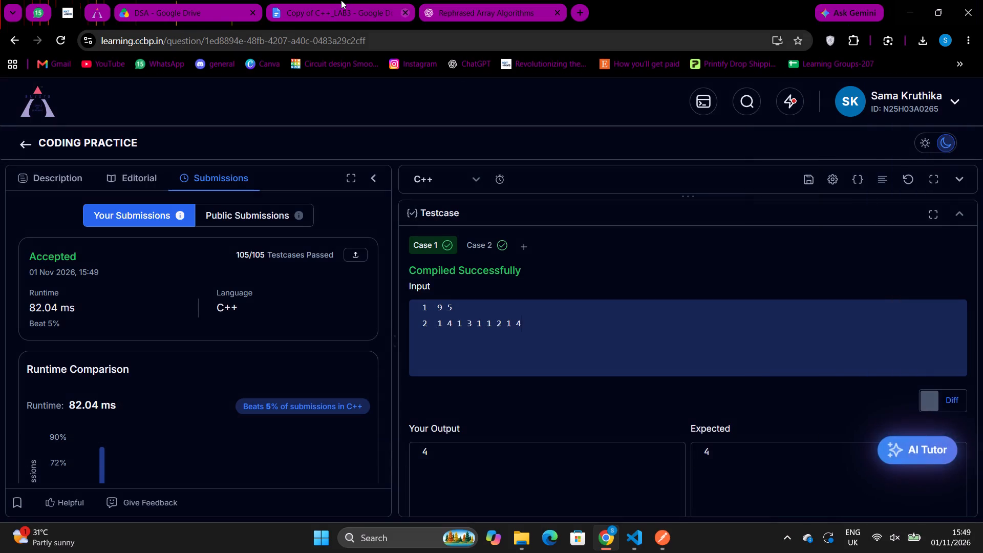
Replace the existing image under heading 2.2.3 in Copy of C++_LAB3 with the captured coding practice screenshot.
{"action": "left_click", "coordinate": [341, 0]}
{"action": "scroll", "coordinate": [479, 343], "scroll_direction": "down", "scroll_amount": 2}
{"action": "scroll", "coordinate": [435, 394], "scroll_direction": "down", "scroll_amount": 1}
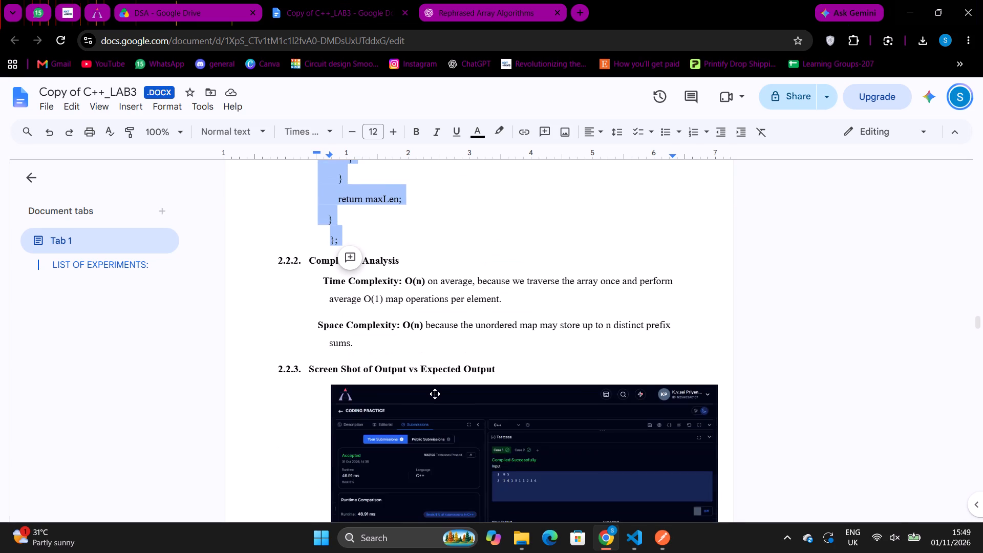
{"action": "left_click", "coordinate": [435, 394]}
{"action": "key", "text": "BackSpace"}
{"action": "key", "text": "ctrl+v"}
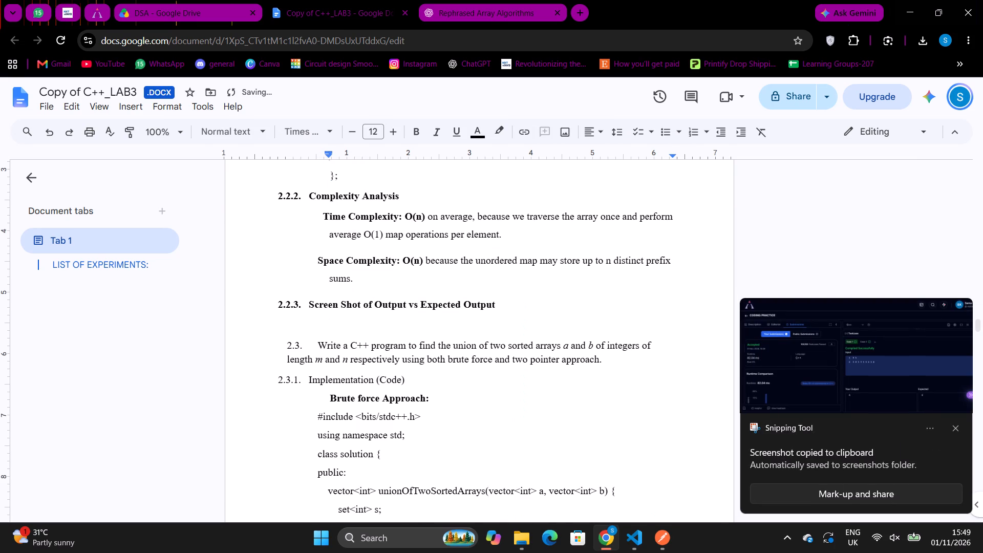
Bold the 2.3 question about the union of two sorted arrays and the 2.3.1 Implementation (Code) heading.
{"action": "scroll", "coordinate": [435, 394], "scroll_direction": "down", "scroll_amount": 2}
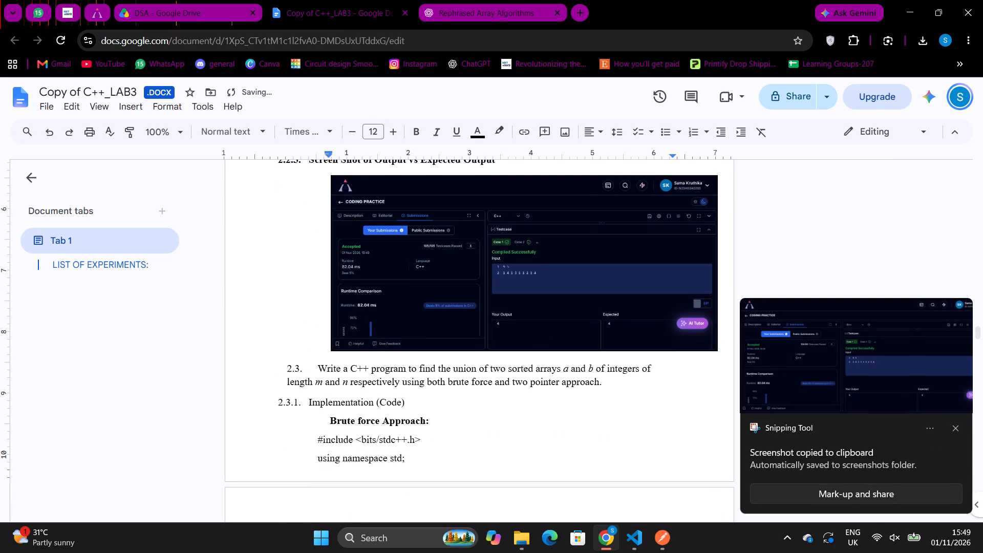
{"action": "left_click_drag", "start_coordinate": [408, 399], "coordinate": [286, 369]}
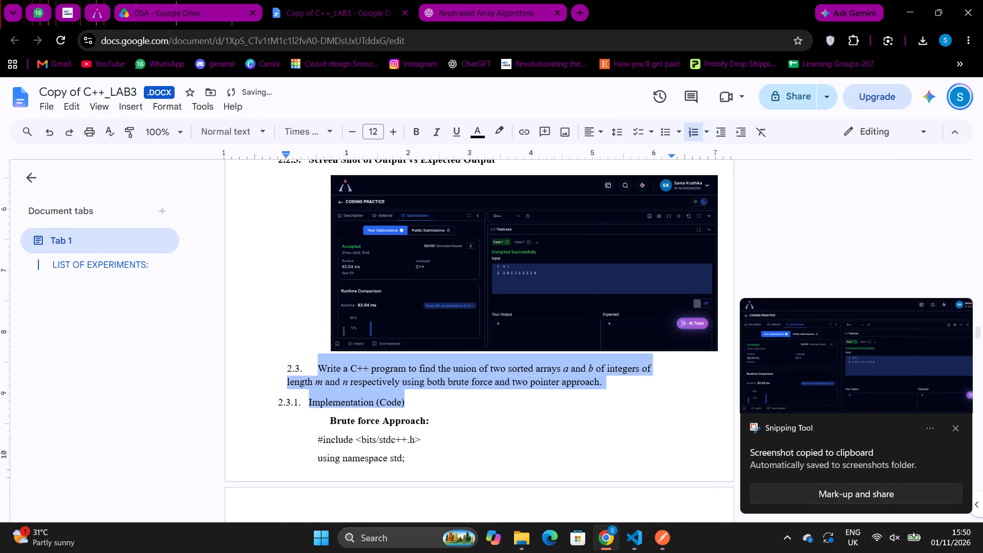
{"action": "key", "text": "ctrl+b"}
Insert five line breaks after the 2.2.3 screenshot so that section 2.3 starts on a new page.
{"action": "left_click", "coordinate": [721, 333]}
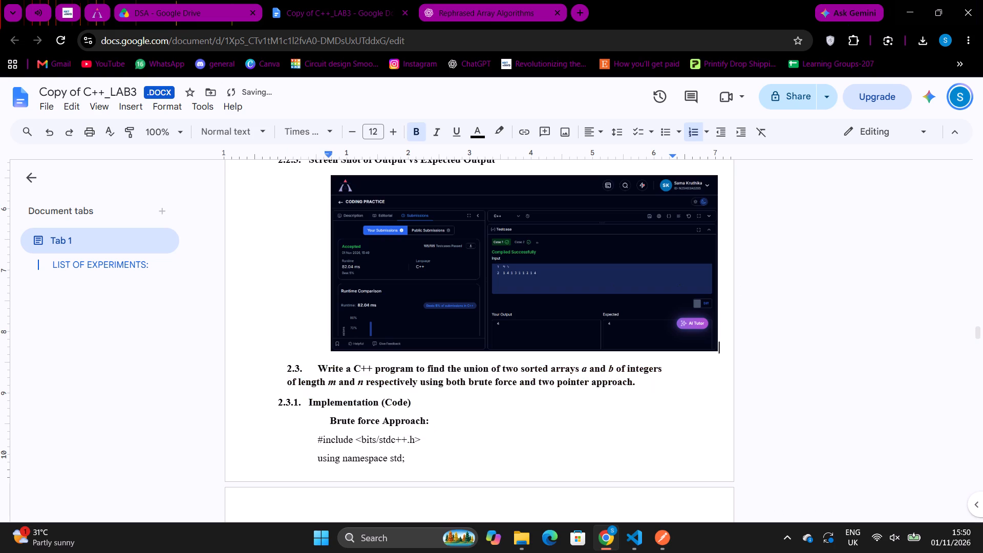
{"action": "key", "text": "Return"}
{"action": "scroll", "coordinate": [553, 367], "scroll_direction": "up", "scroll_amount": 2}
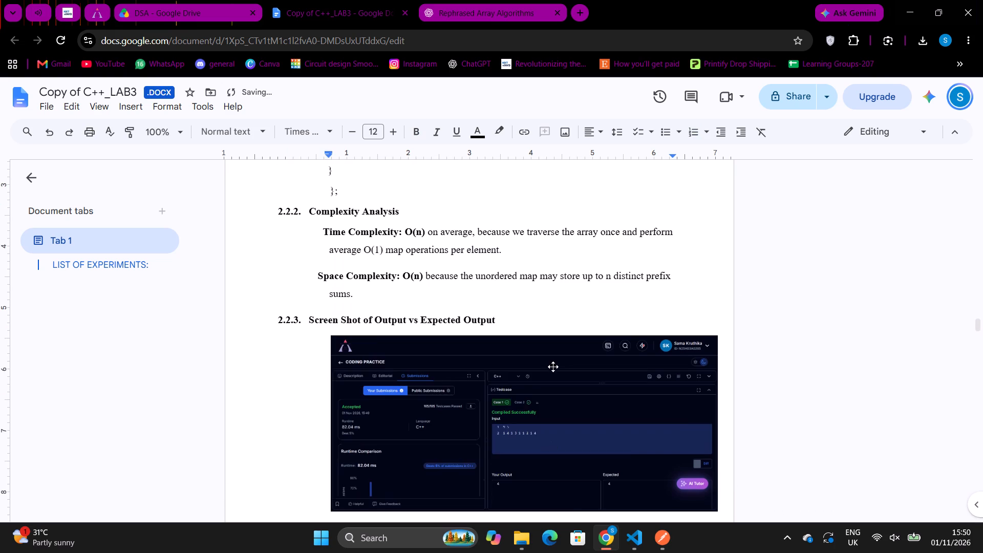
{"action": "key", "text": "Return"}
{"action": "key", "text": "Return"}
{"action": "key", "text": "Return"}
{"action": "key", "text": "Return"}
{"action": "scroll", "coordinate": [553, 367], "scroll_direction": "down", "scroll_amount": 1}
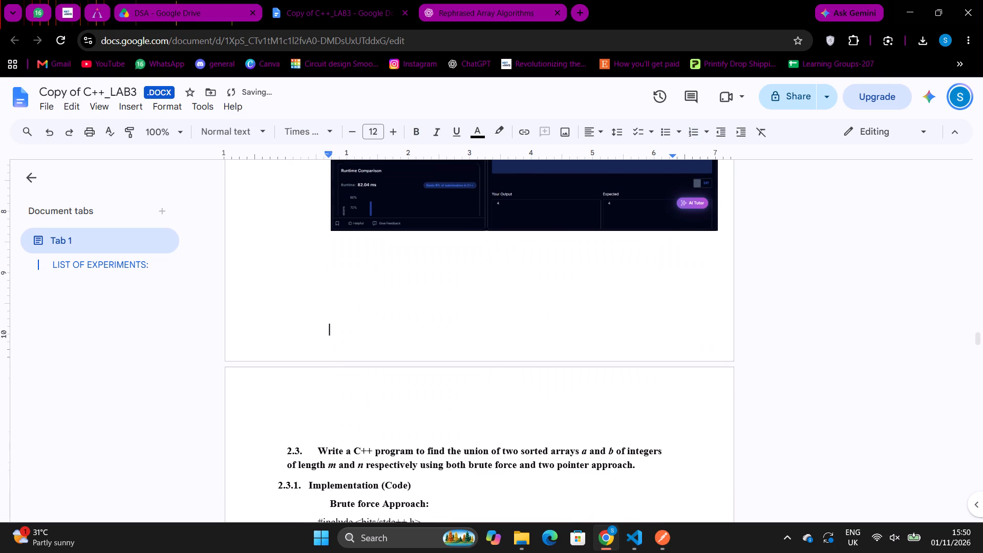
{"action": "scroll", "coordinate": [553, 367], "scroll_direction": "down", "scroll_amount": 1}
{"action": "scroll", "coordinate": [553, 367], "scroll_direction": "up", "scroll_amount": 3}
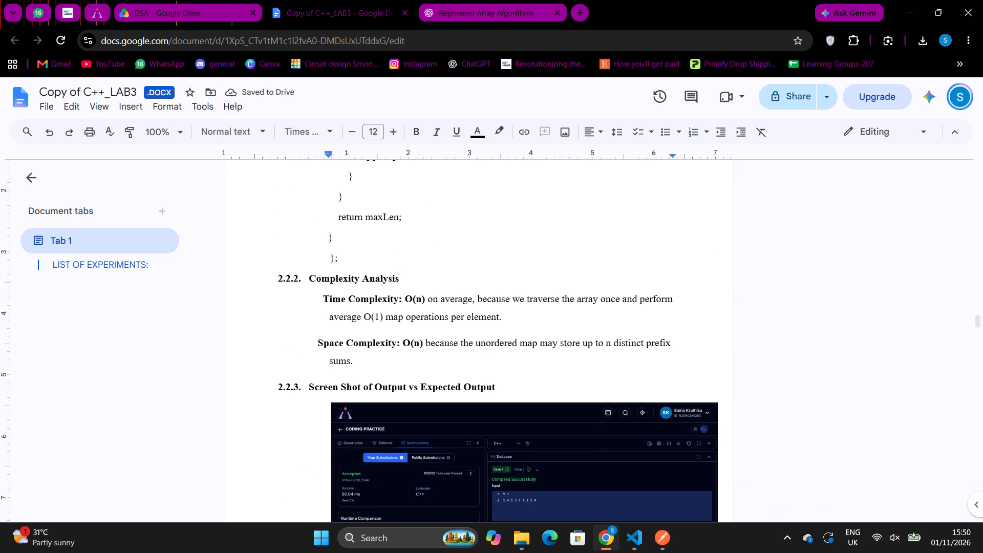
Add a blank line before the 2.2.2 Complexity Analysis heading and another before the 2.2.3 heading, and check the page layout.
{"action": "left_click", "coordinate": [354, 249]}
{"action": "key", "text": "Return"}
{"action": "left_click", "coordinate": [371, 386]}
{"action": "key", "text": "Return"}
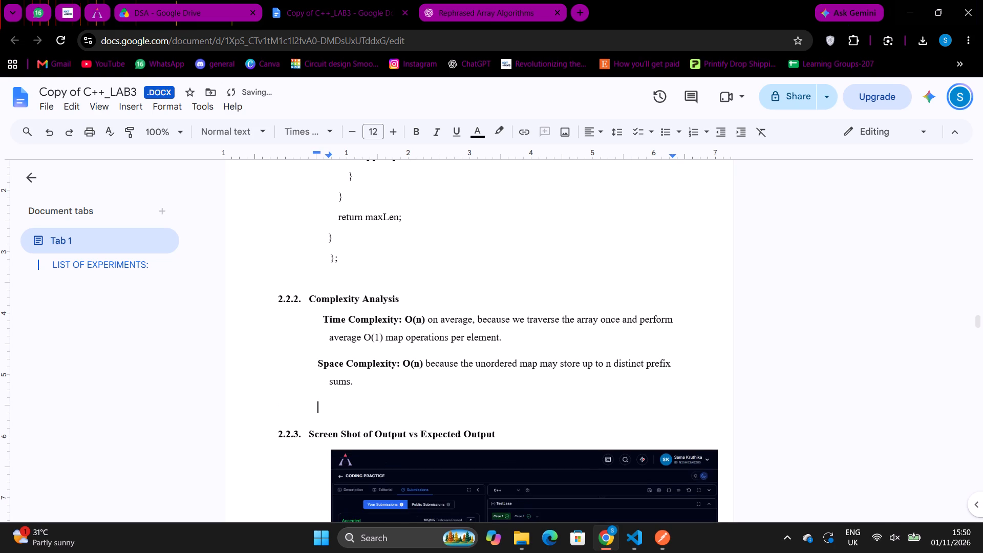
{"action": "scroll", "coordinate": [371, 386], "scroll_direction": "down", "scroll_amount": 3}
{"action": "scroll", "coordinate": [371, 386], "scroll_direction": "up", "scroll_amount": 1}
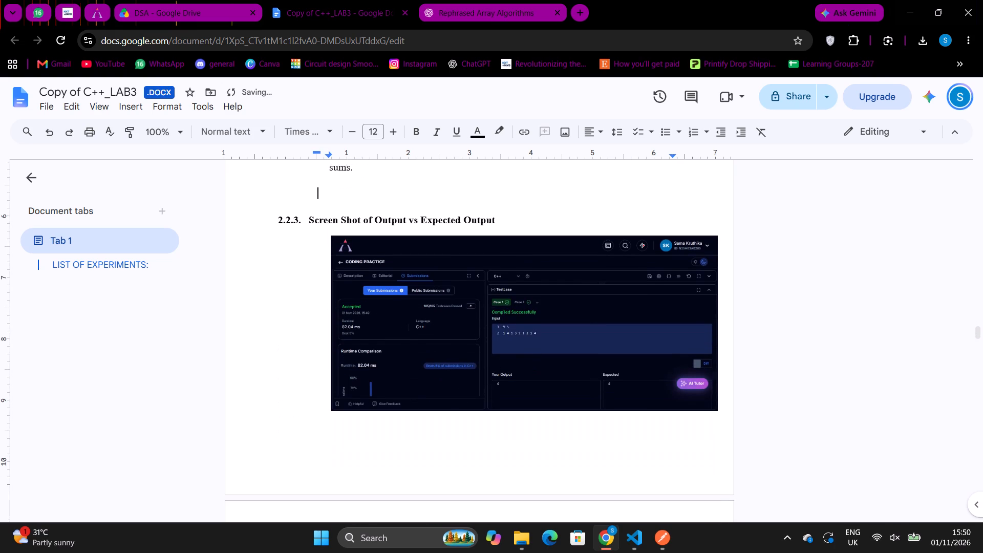
{"action": "scroll", "coordinate": [371, 386], "scroll_direction": "up", "scroll_amount": 1}
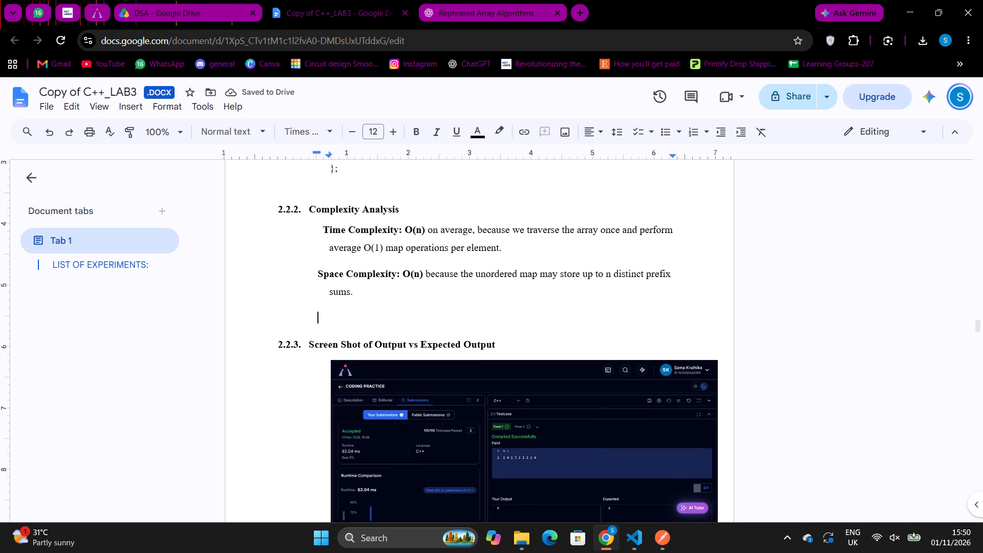
{"action": "scroll", "coordinate": [361, 295], "scroll_direction": "down", "scroll_amount": 4}
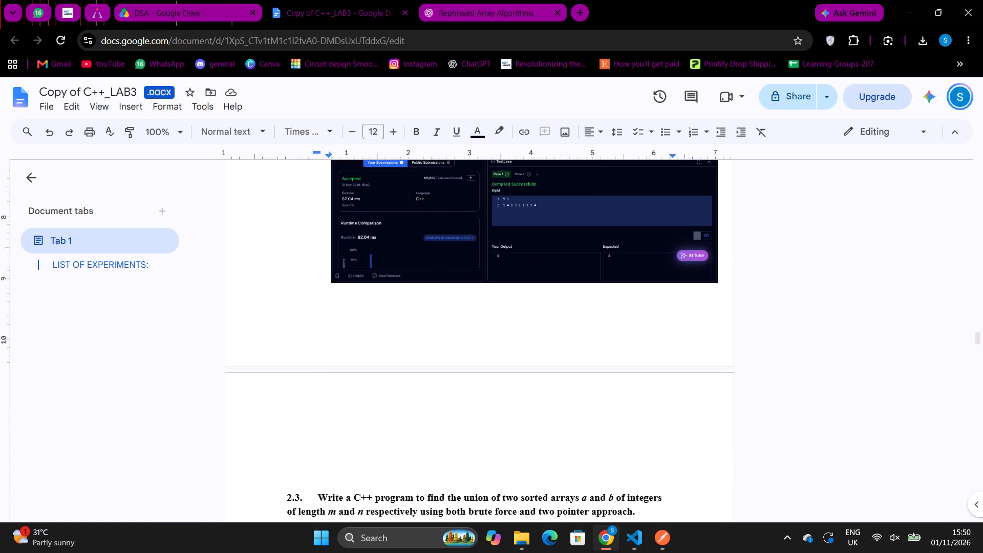
Trim the extra blank lines above the 2.3 question so that section 2.3 starts higher on its page, and check the layout.
{"action": "scroll", "coordinate": [361, 295], "scroll_direction": "down", "scroll_amount": 3}
{"action": "left_click", "coordinate": [325, 226]}
{"action": "scroll", "coordinate": [325, 226], "scroll_direction": "up", "scroll_amount": 1}
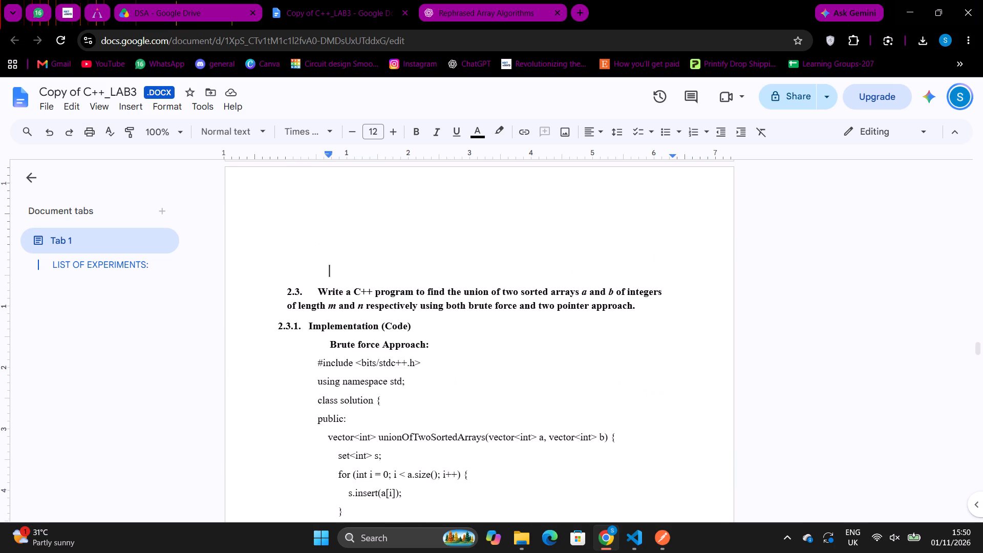
{"action": "key", "text": "BackSpace"}
{"action": "key", "text": "BackSpace"}
{"action": "key", "text": "BackSpace"}
{"action": "key", "text": "BackSpace"}
{"action": "key", "text": "Return"}
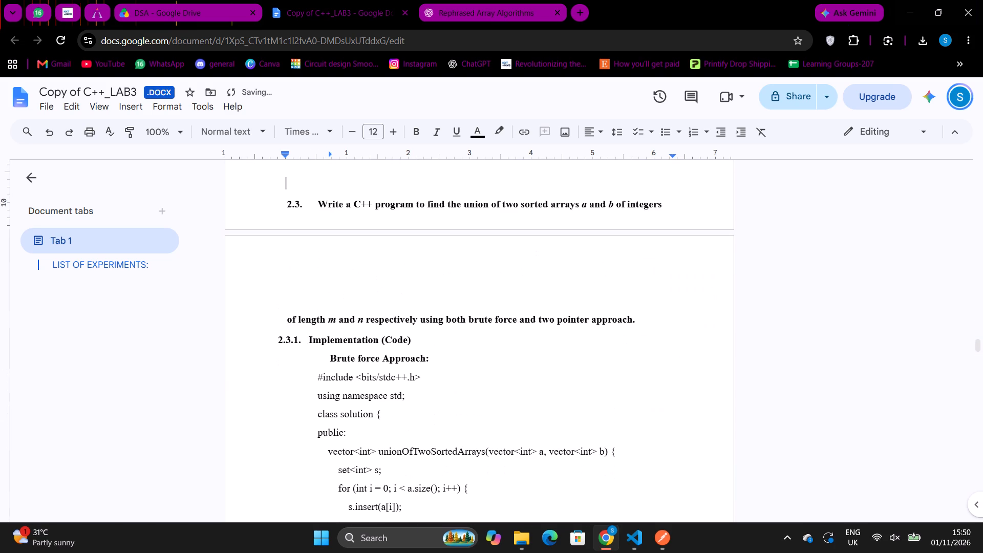
{"action": "scroll", "coordinate": [325, 226], "scroll_direction": "down", "scroll_amount": 1}
{"action": "scroll", "coordinate": [432, 332], "scroll_direction": "down", "scroll_amount": 2}
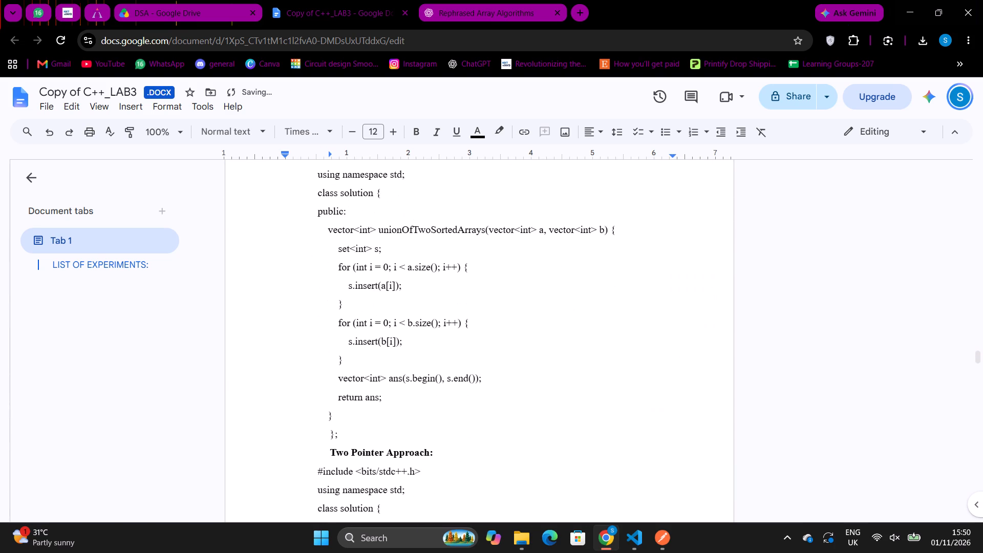
{"action": "scroll", "coordinate": [432, 332], "scroll_direction": "up", "scroll_amount": 2}
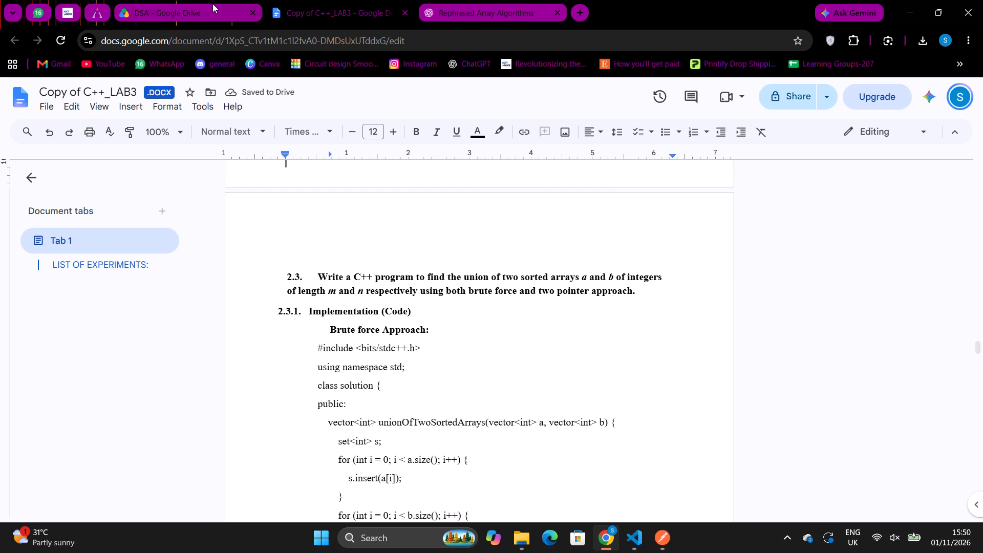
In the learning portal, open the Union of Two Sorted Arrays problem from the Sliding Window and Two Pointers coding practice.
{"action": "left_click", "coordinate": [68, 0]}
{"action": "left_click", "coordinate": [22, 142]}
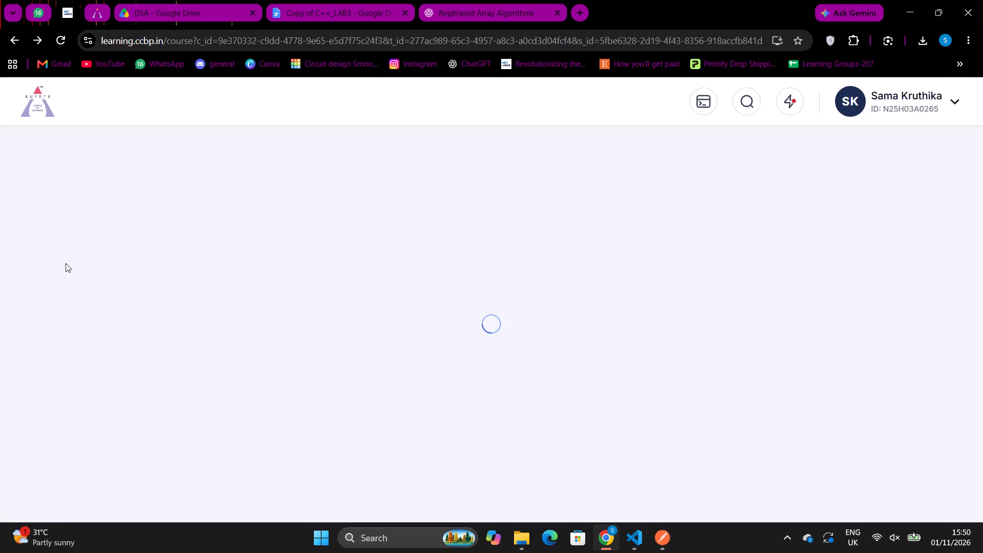
{"action": "scroll", "coordinate": [104, 171], "scroll_direction": "up", "scroll_amount": 9}
{"action": "scroll", "coordinate": [101, 374], "scroll_direction": "down", "scroll_amount": 1}
{"action": "left_click", "coordinate": [75, 345]}
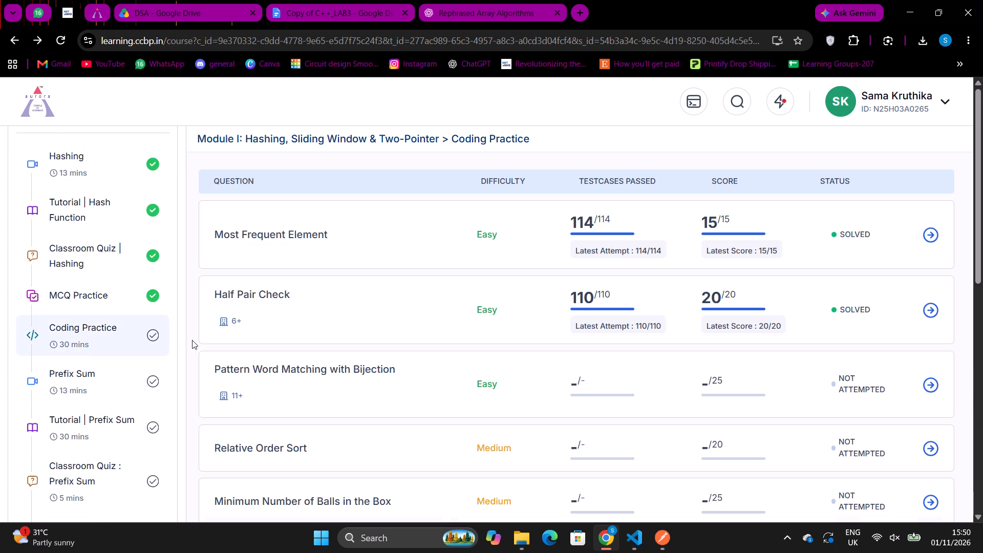
{"action": "scroll", "coordinate": [266, 380], "scroll_direction": "down", "scroll_amount": 7}
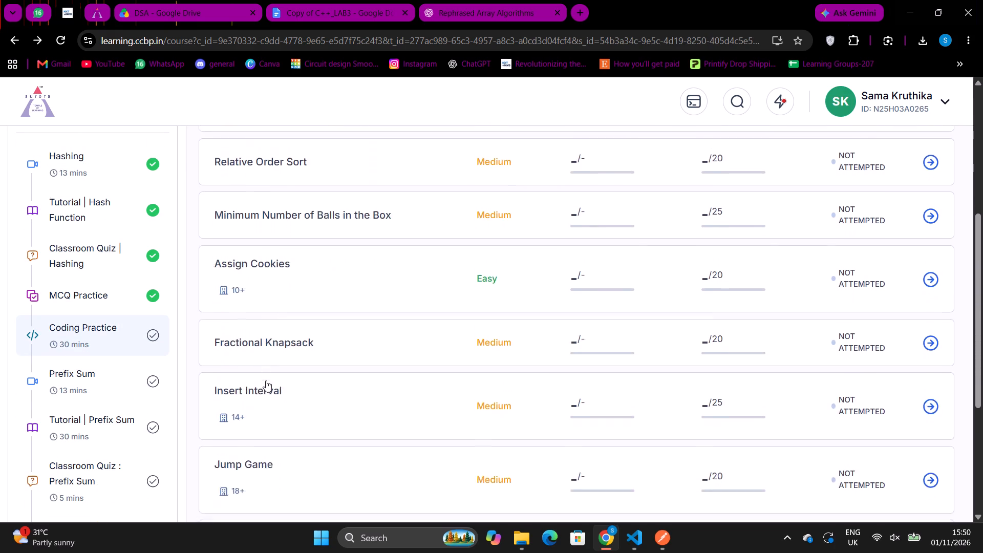
{"action": "scroll", "coordinate": [266, 380], "scroll_direction": "down", "scroll_amount": 8}
{"action": "scroll", "coordinate": [70, 413], "scroll_direction": "down", "scroll_amount": 3}
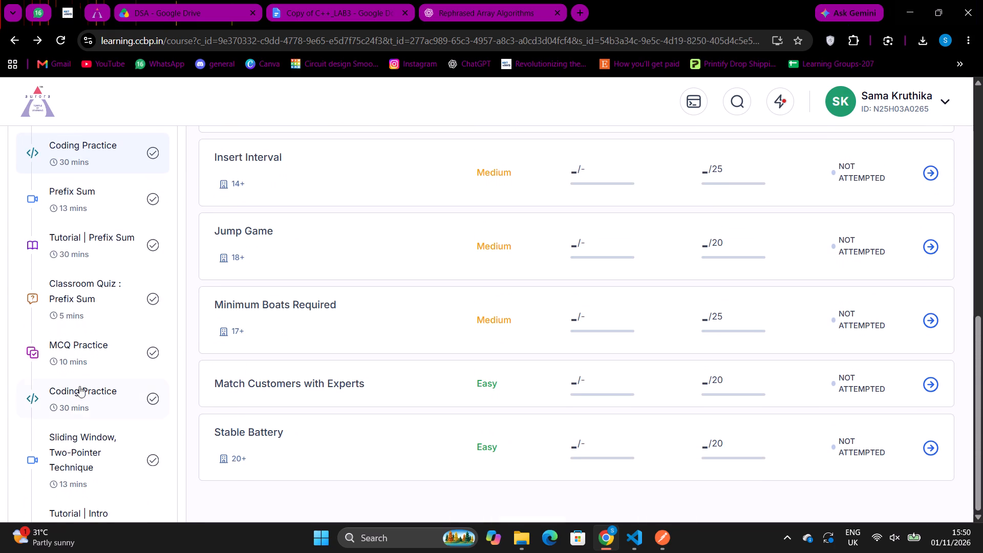
{"action": "left_click", "coordinate": [88, 395]}
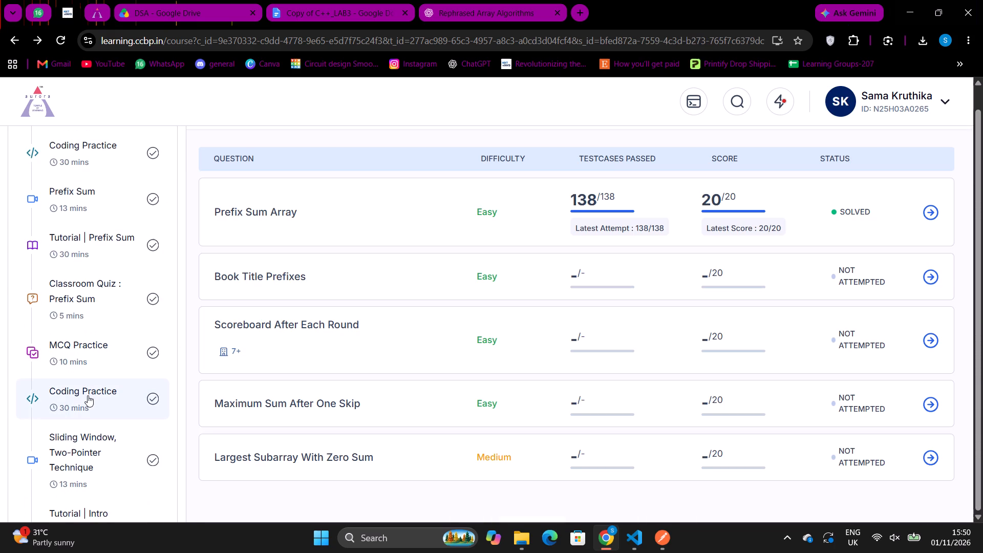
{"action": "scroll", "coordinate": [105, 364], "scroll_direction": "down", "scroll_amount": 2}
{"action": "left_click", "coordinate": [90, 449]}
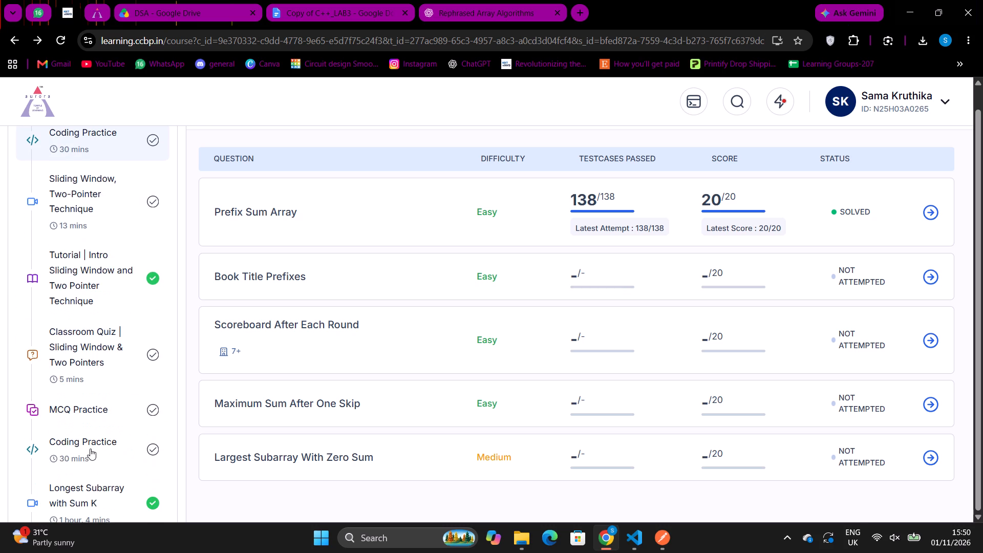
{"action": "scroll", "coordinate": [90, 449], "scroll_direction": "down", "scroll_amount": 2}
{"action": "left_click", "coordinate": [282, 272]}
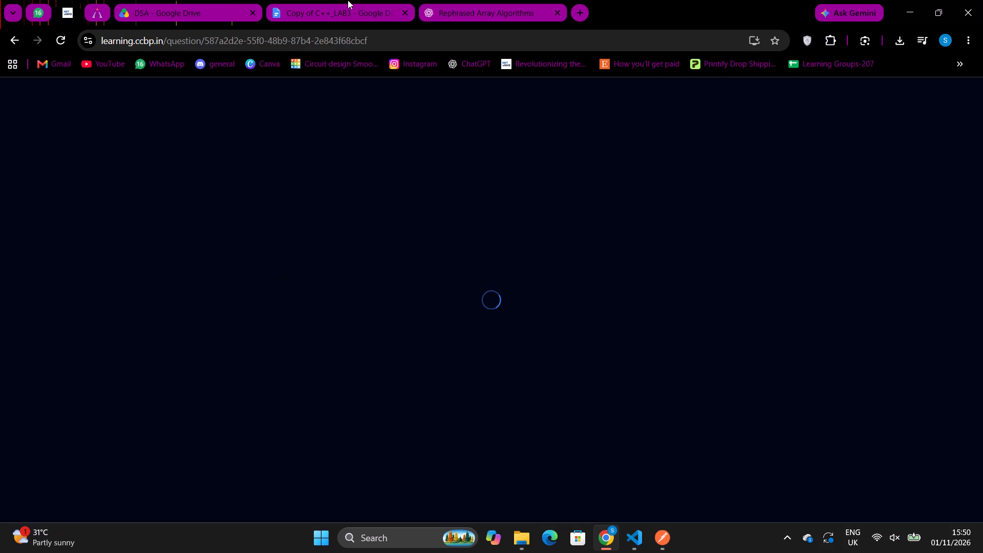
In Copy of C++_LAB3, copy the full Brute force Approach code under 2.3.1 Implementation (Code).
{"action": "left_click", "coordinate": [348, 0]}
{"action": "scroll", "coordinate": [446, 345], "scroll_direction": "down", "scroll_amount": 1}
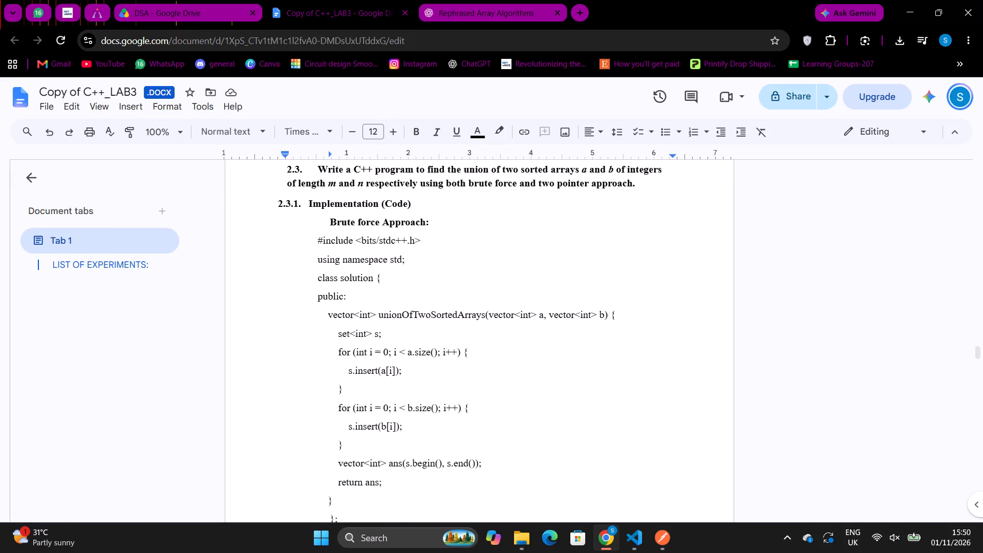
{"action": "left_click_drag", "start_coordinate": [316, 241], "coordinate": [389, 470]}
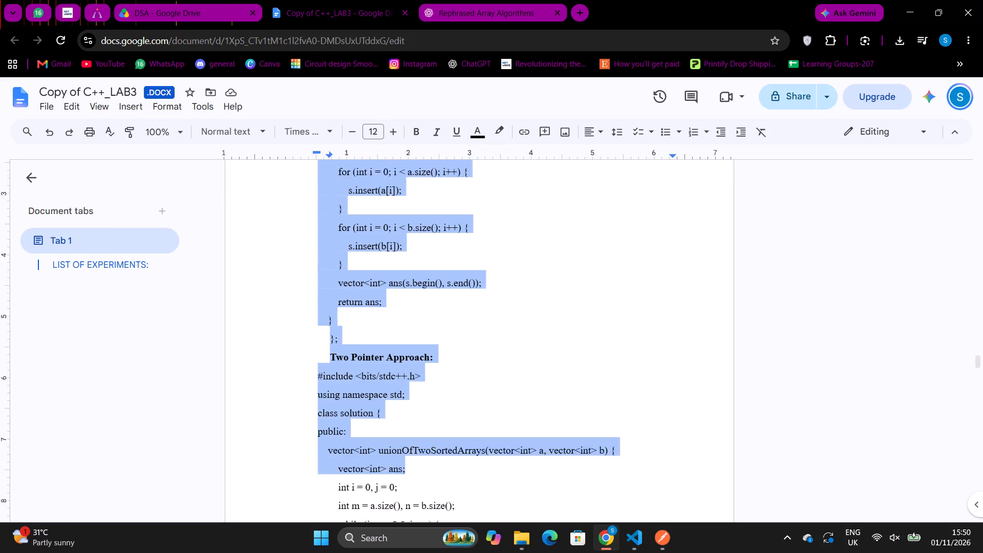
{"action": "left_click_drag", "start_coordinate": [389, 470], "coordinate": [340, 312]}
{"action": "key", "text": "ctrl+c"}
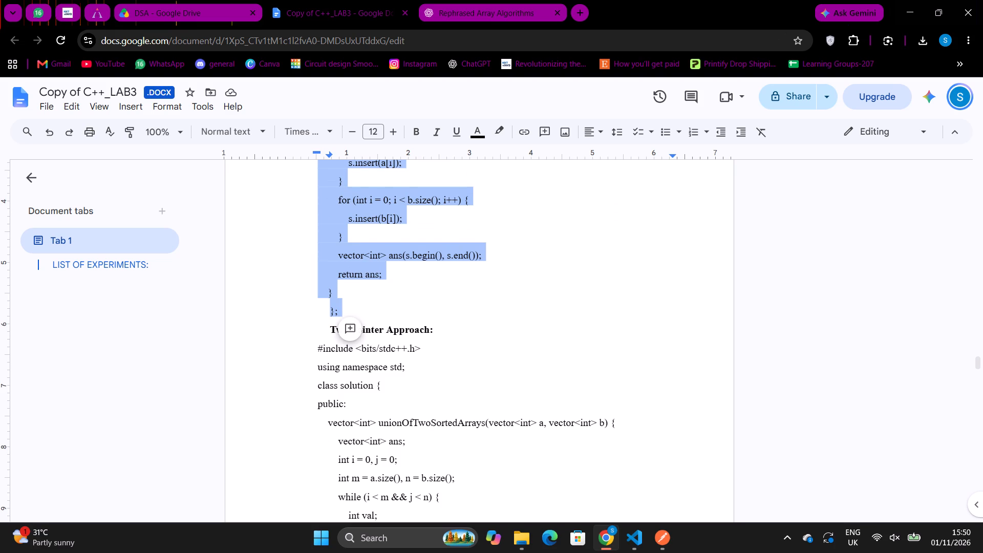
{"action": "scroll", "coordinate": [340, 312], "scroll_direction": "down", "scroll_amount": 10}
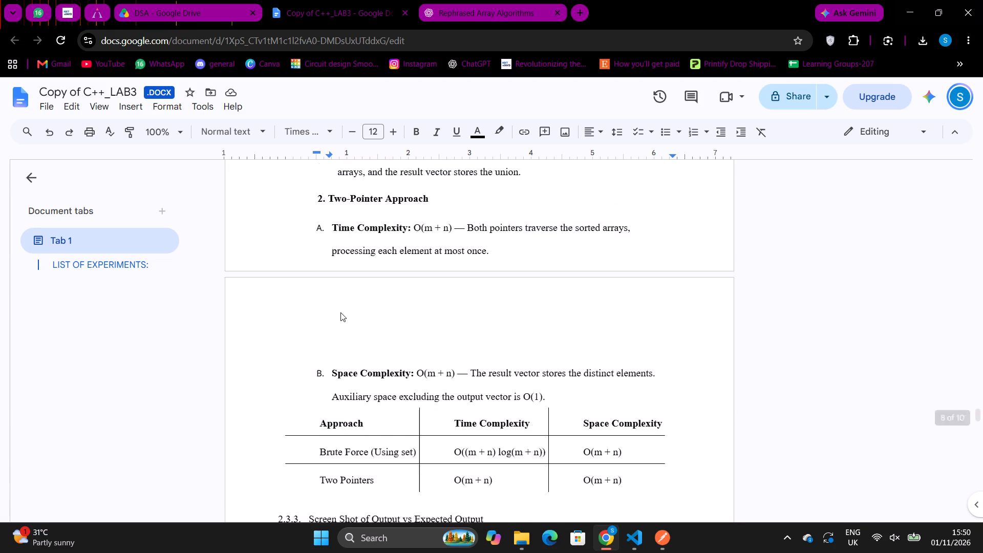
{"action": "scroll", "coordinate": [340, 312], "scroll_direction": "down", "scroll_amount": 5}
{"action": "scroll", "coordinate": [340, 312], "scroll_direction": "up", "scroll_amount": 1}
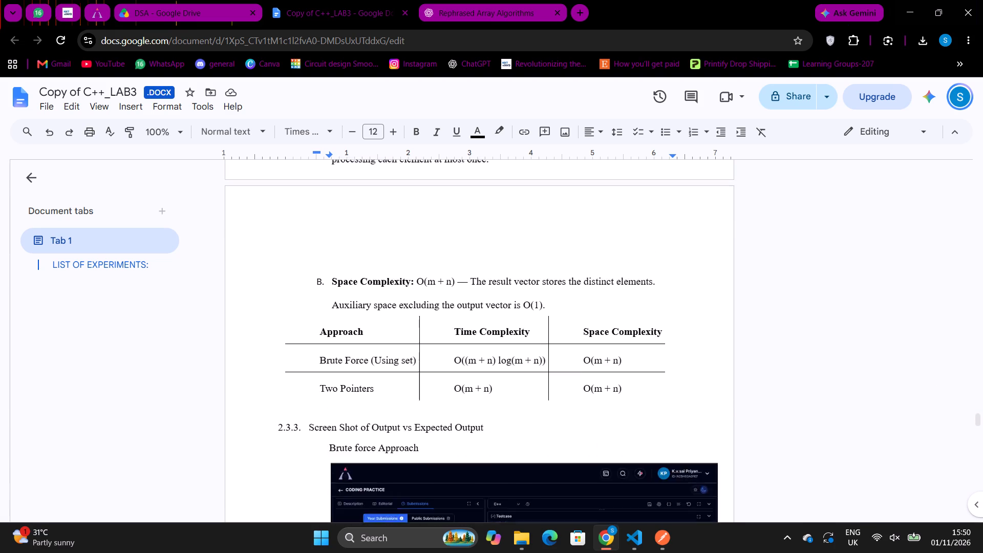
{"action": "scroll", "coordinate": [340, 312], "scroll_direction": "up", "scroll_amount": 7}
Replace the Union of Two Sorted Arrays starter code in the portal with the copied brute force code, run it and submit it.
{"action": "left_click", "coordinate": [188, 0]}
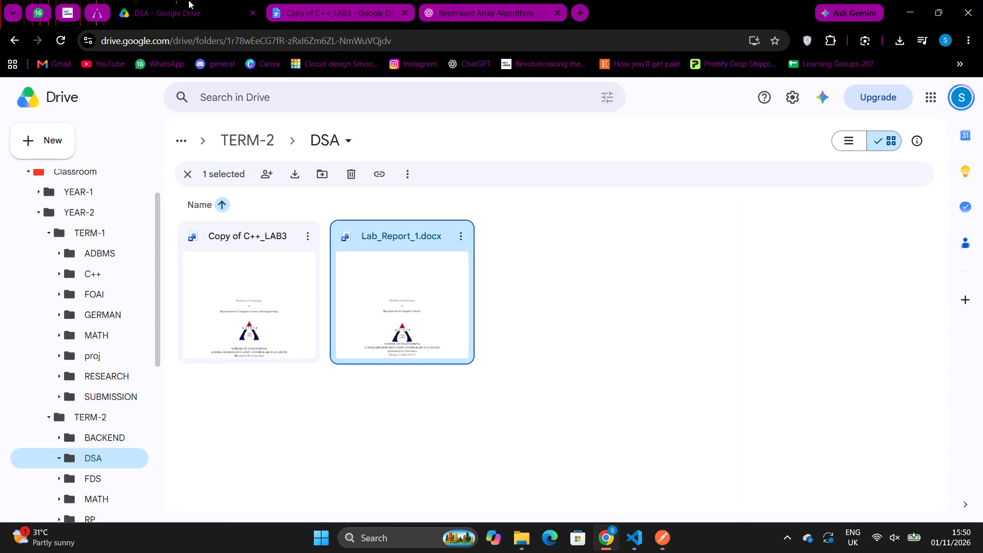
{"action": "left_click", "coordinate": [77, 0]}
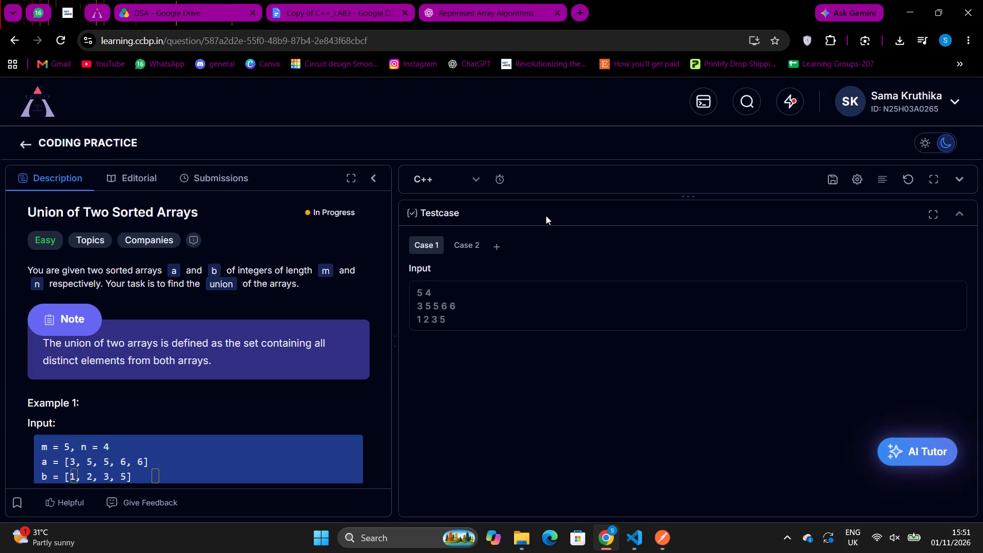
{"action": "left_click_drag", "start_coordinate": [561, 196], "coordinate": [572, 371]}
{"action": "left_click", "coordinate": [592, 333]}
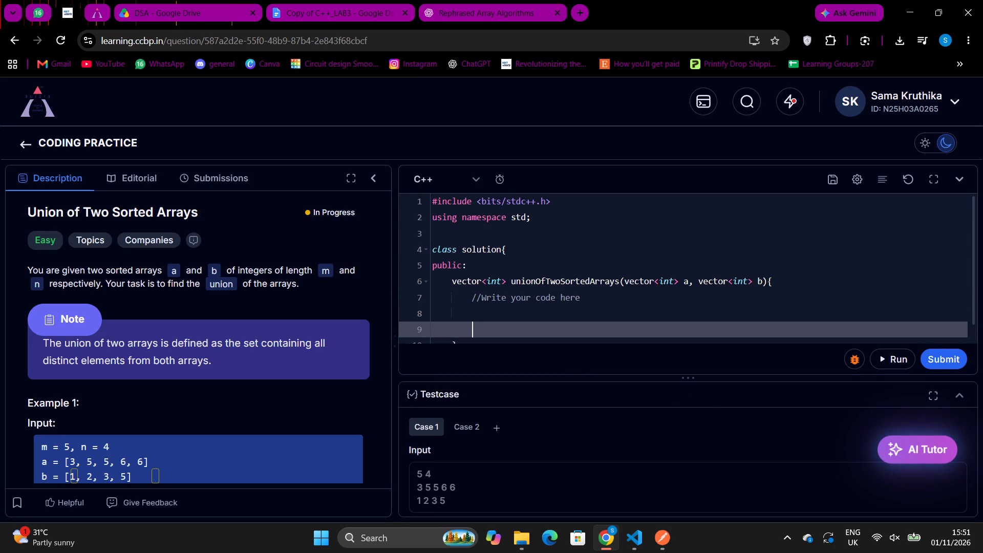
{"action": "key", "text": "ctrl+a"}
{"action": "key", "text": "ctrl+v"}
{"action": "left_click", "coordinate": [904, 360]}
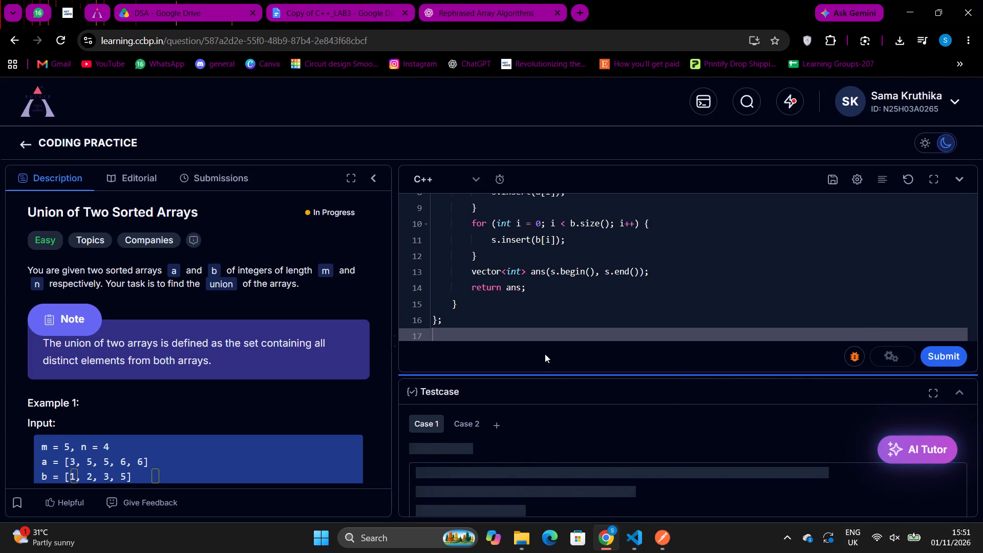
{"action": "left_click", "coordinate": [950, 363]}
Delete the existing Brute force Approach screenshot under heading 2.3.3 in Copy of C++_LAB3.
{"action": "left_click", "coordinate": [380, 0]}
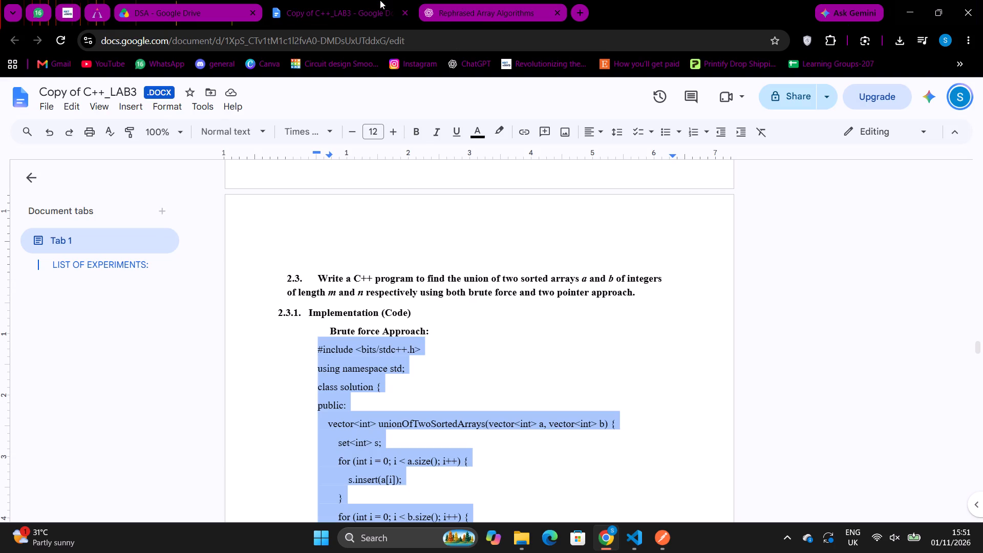
{"action": "scroll", "coordinate": [483, 290], "scroll_direction": "down", "scroll_amount": 2}
{"action": "scroll", "coordinate": [476, 338], "scroll_direction": "down", "scroll_amount": 3}
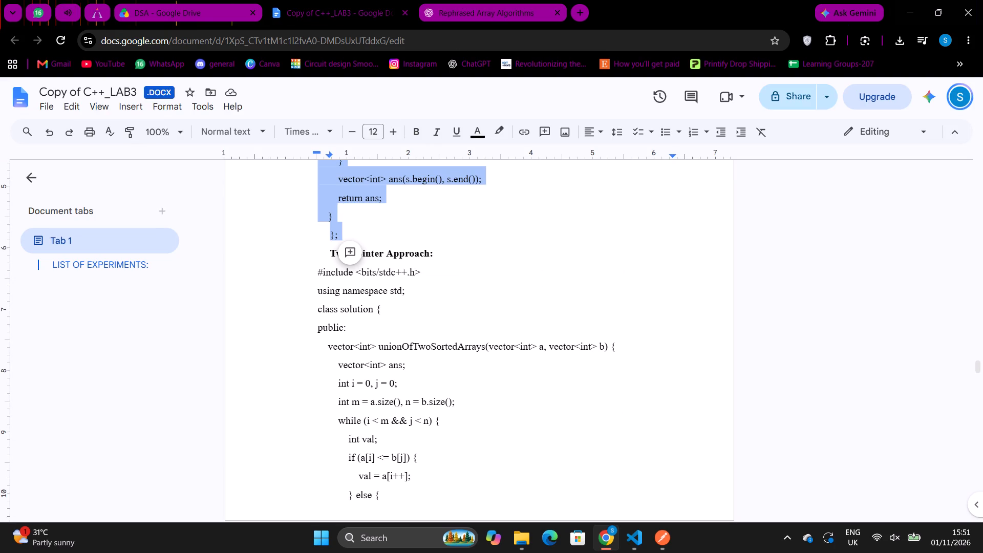
{"action": "left_click", "coordinate": [440, 304]}
{"action": "scroll", "coordinate": [440, 304], "scroll_direction": "down", "scroll_amount": 8}
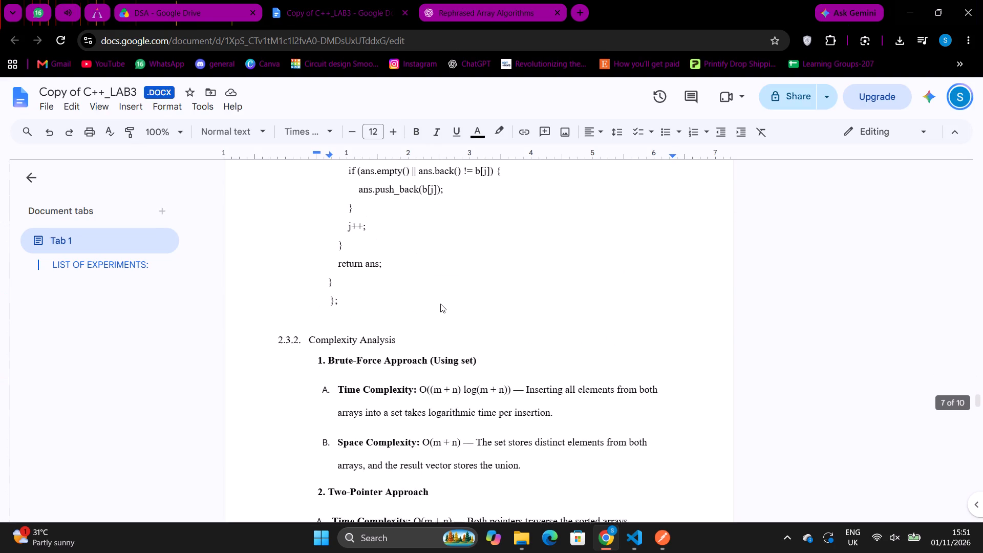
{"action": "scroll", "coordinate": [440, 304], "scroll_direction": "down", "scroll_amount": 7}
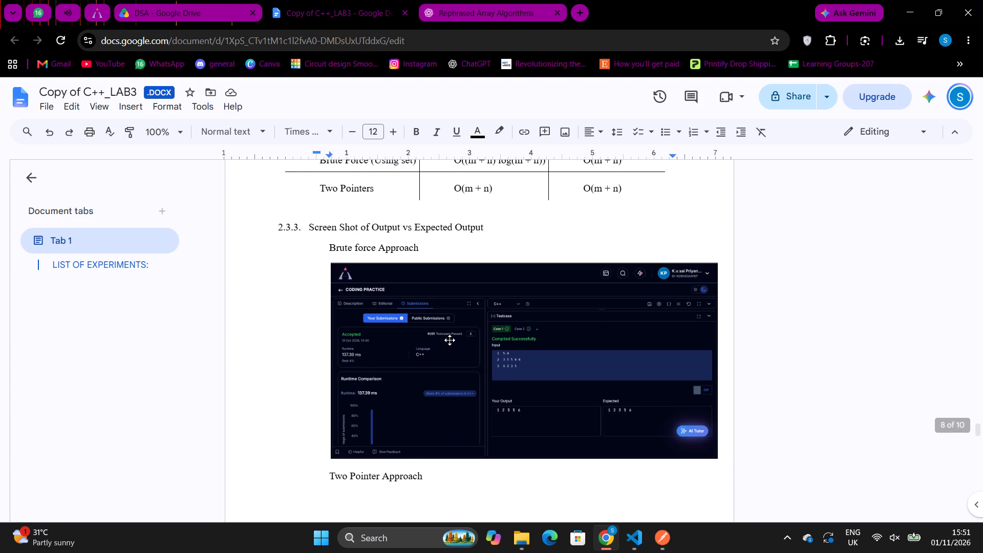
{"action": "left_click", "coordinate": [450, 340]}
{"action": "key", "text": "BackSpace"}
Capture the portal's submission result with the testcase output and paste it below Brute force Approach in section 2.3.3.
{"action": "left_click", "coordinate": [79, 0]}
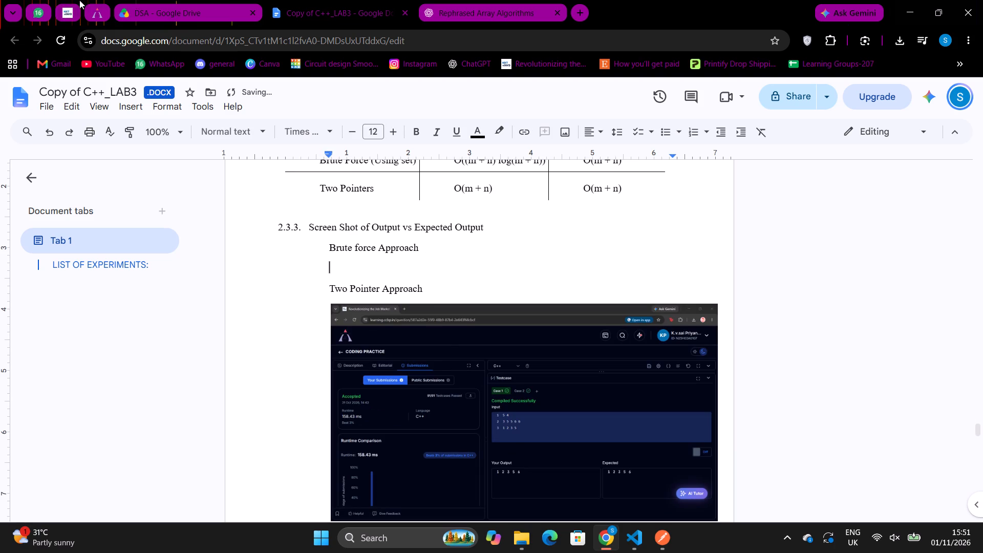
{"action": "left_click_drag", "start_coordinate": [677, 376], "coordinate": [665, 198]}
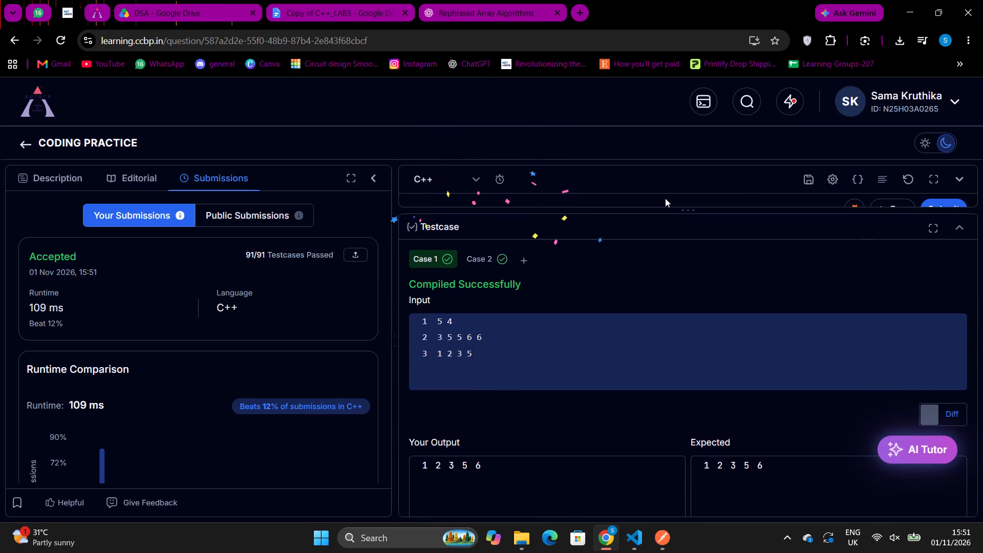
{"action": "key", "text": "shift+super+s"}
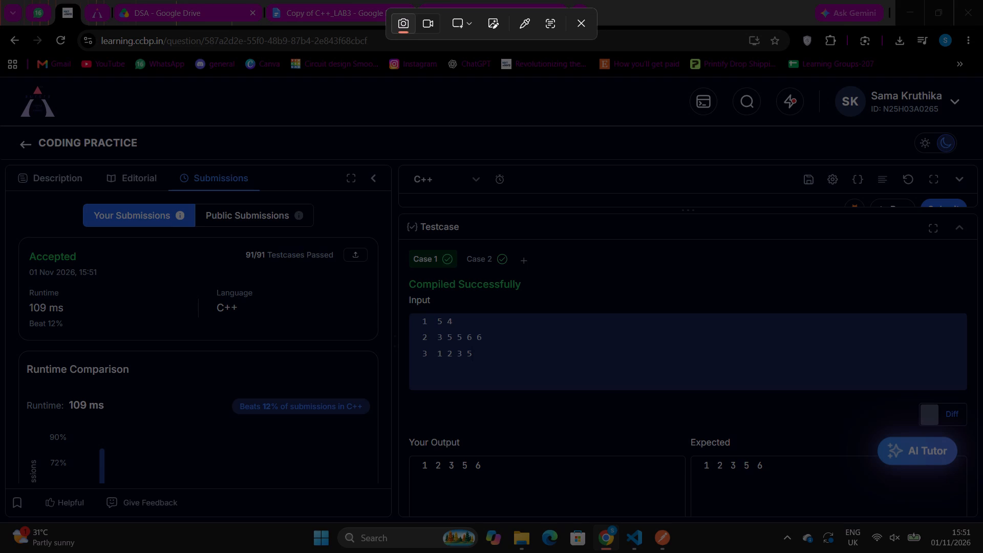
{"action": "left_click_drag", "start_coordinate": [1, 79], "coordinate": [982, 539]}
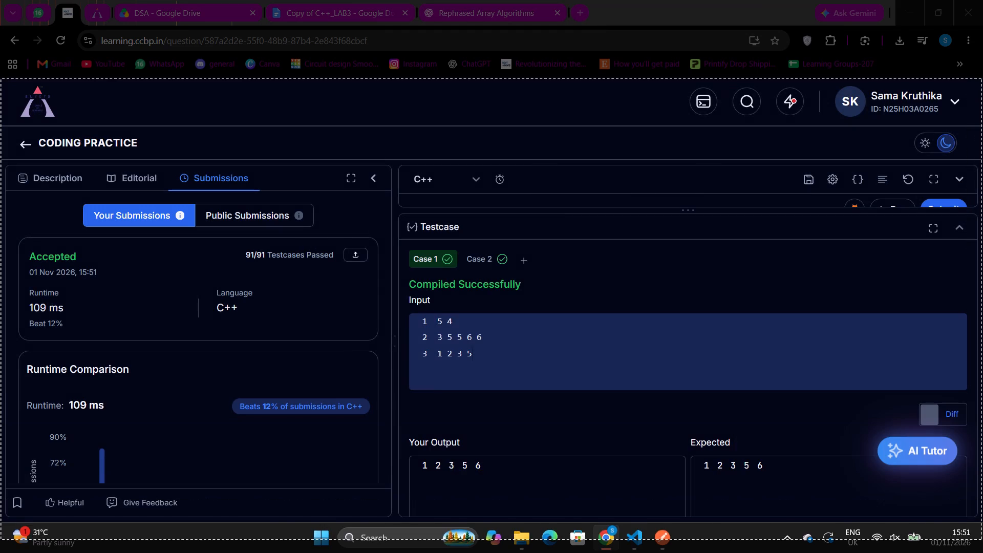
{"action": "left_click_drag", "start_coordinate": [982, 539], "coordinate": [982, 520]}
{"action": "left_click", "coordinate": [293, 0]}
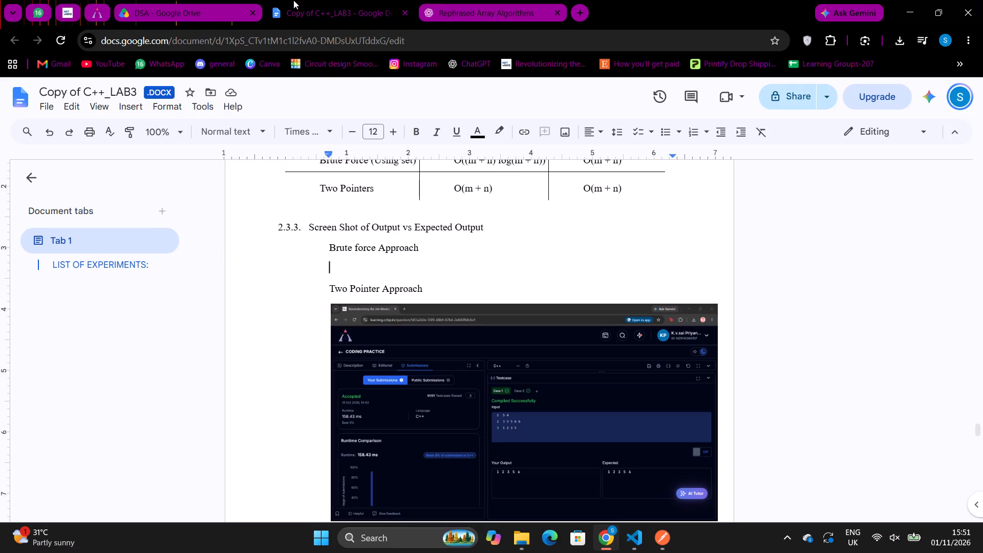
{"action": "key", "text": "ctrl+v"}
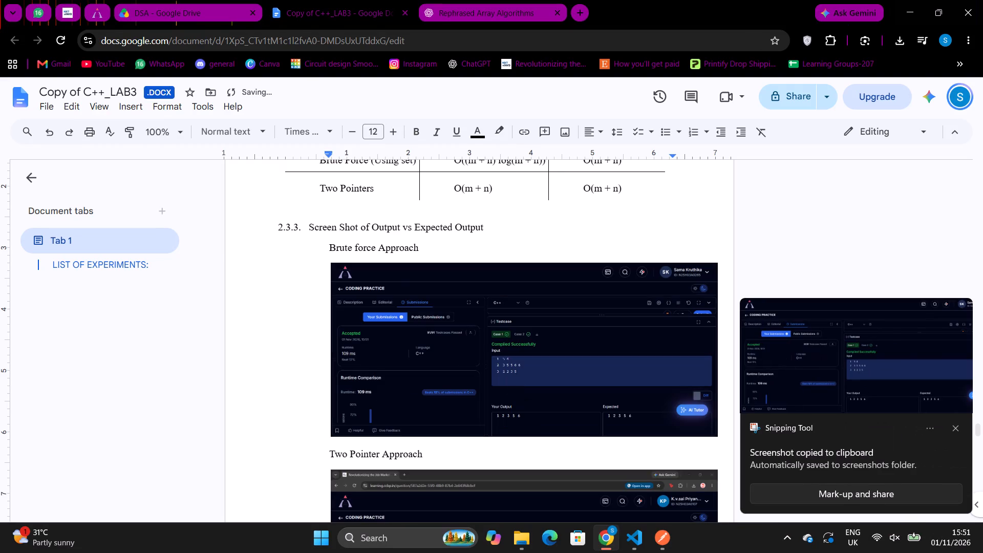
Bold the 2.3.3 Screen Shot of Output vs Expected Output heading and its Brute force Approach and Two Pointer Approach subheadings.
{"action": "left_click_drag", "start_coordinate": [454, 250], "coordinate": [302, 228]}
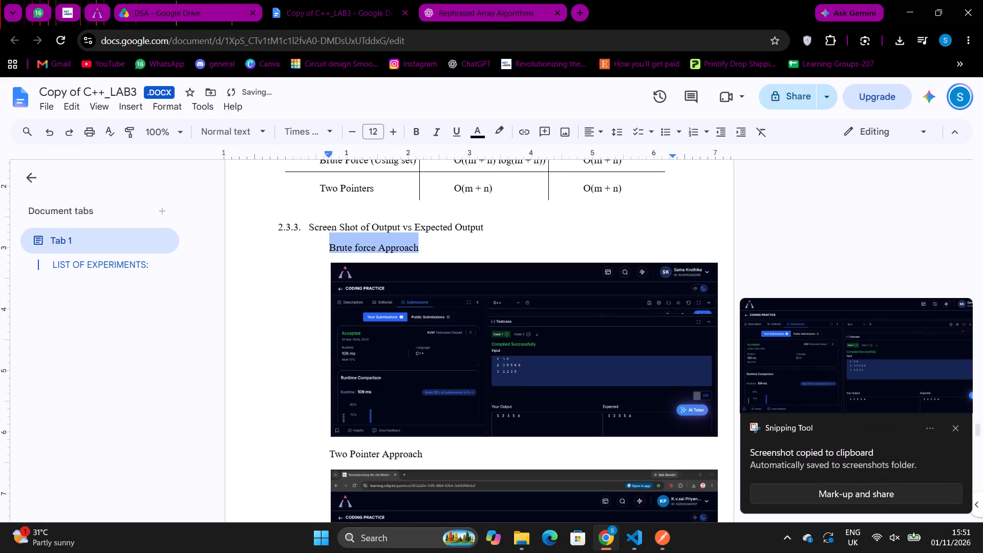
{"action": "left_click_drag", "start_coordinate": [302, 228], "coordinate": [306, 227]}
{"action": "key", "text": "ctrl+b"}
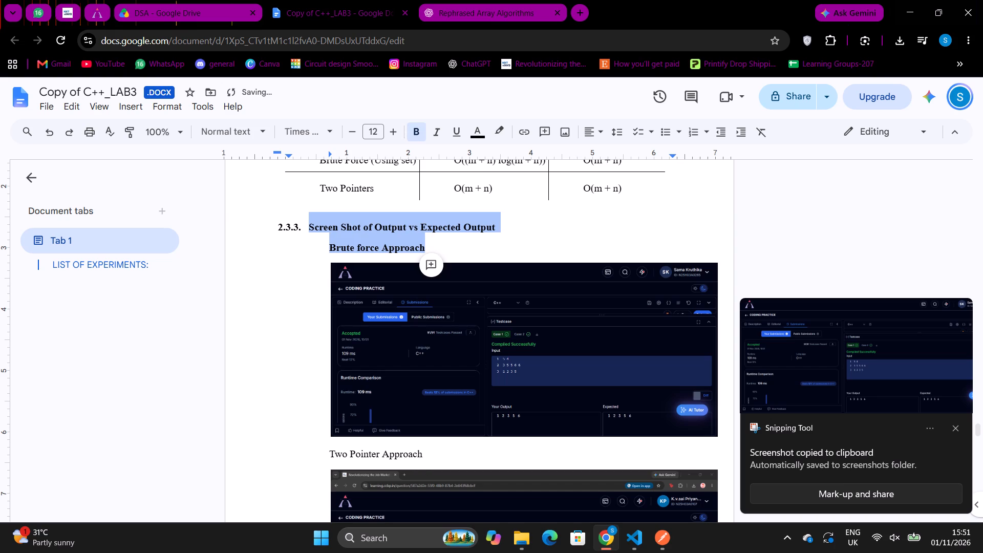
{"action": "triple_click", "coordinate": [384, 454]}
{"action": "key", "text": "ctrl+b"}
Copy the entire Two Pointer Approach code from section 2.3.1 of Copy of C++_LAB3.
{"action": "scroll", "coordinate": [384, 454], "scroll_direction": "up", "scroll_amount": 2}
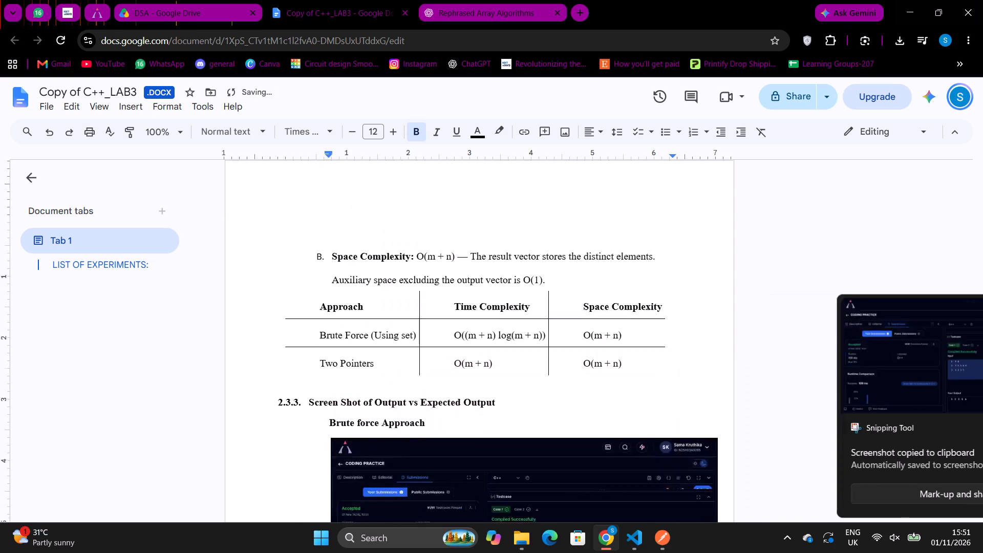
{"action": "scroll", "coordinate": [384, 454], "scroll_direction": "up", "scroll_amount": 4}
{"action": "scroll", "coordinate": [383, 390], "scroll_direction": "up", "scroll_amount": 4}
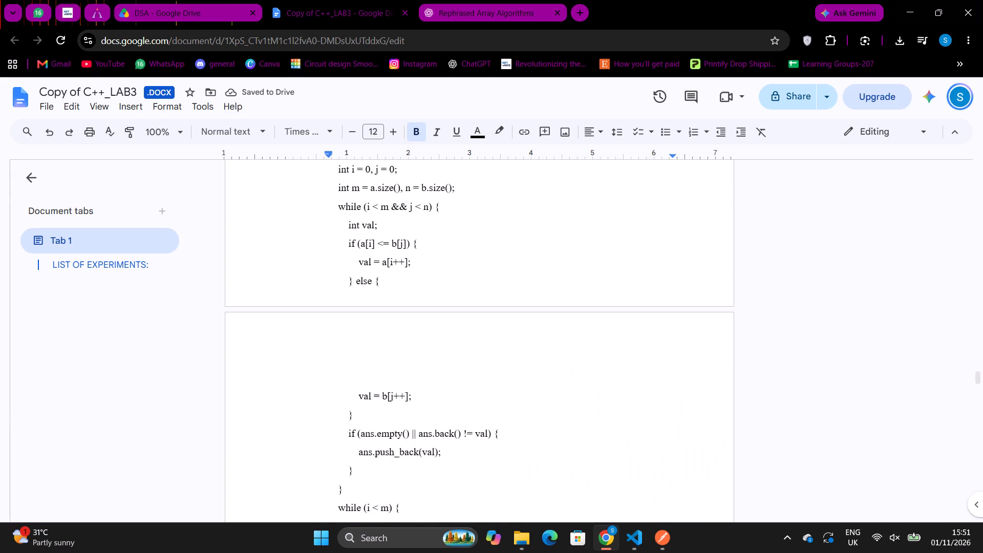
{"action": "scroll", "coordinate": [383, 390], "scroll_direction": "up", "scroll_amount": 2}
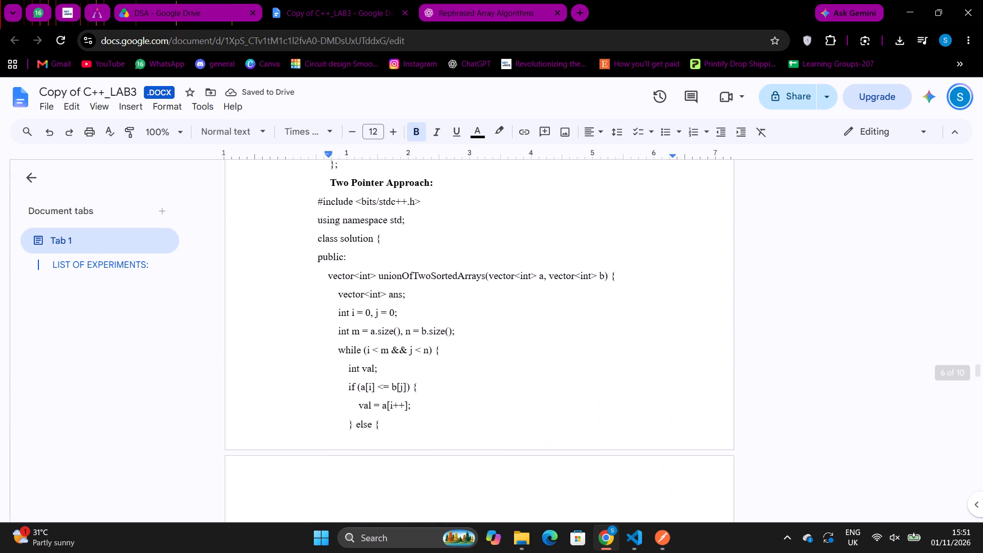
{"action": "left_click_drag", "start_coordinate": [319, 202], "coordinate": [378, 527]}
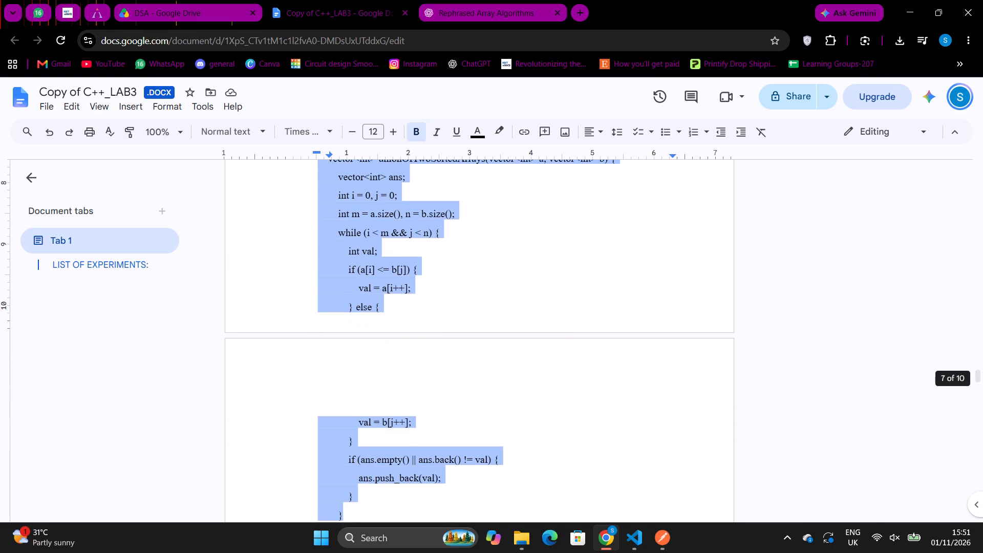
{"action": "left_click_drag", "start_coordinate": [378, 527], "coordinate": [418, 376]}
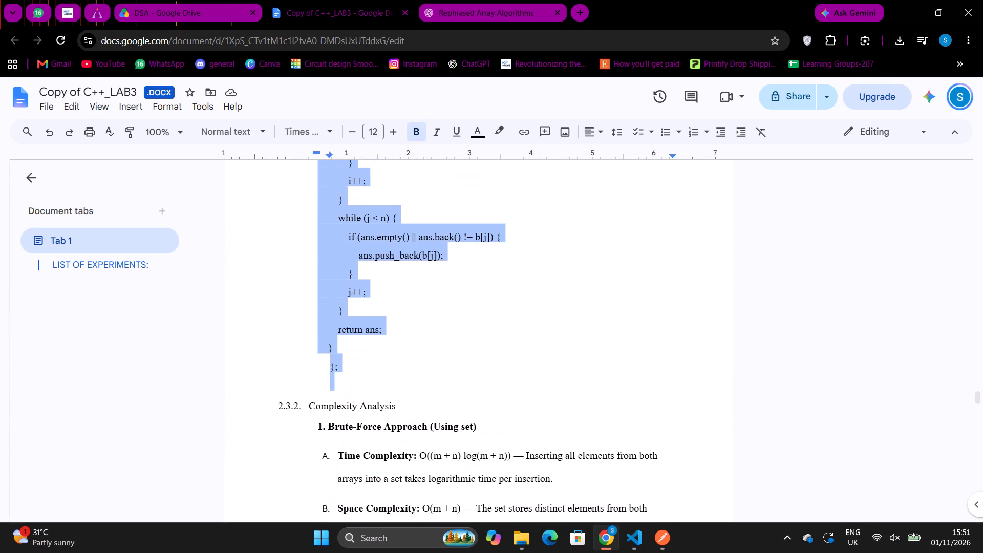
{"action": "left_click_drag", "start_coordinate": [418, 376], "coordinate": [373, 369]}
{"action": "key", "text": "ctrl+c"}
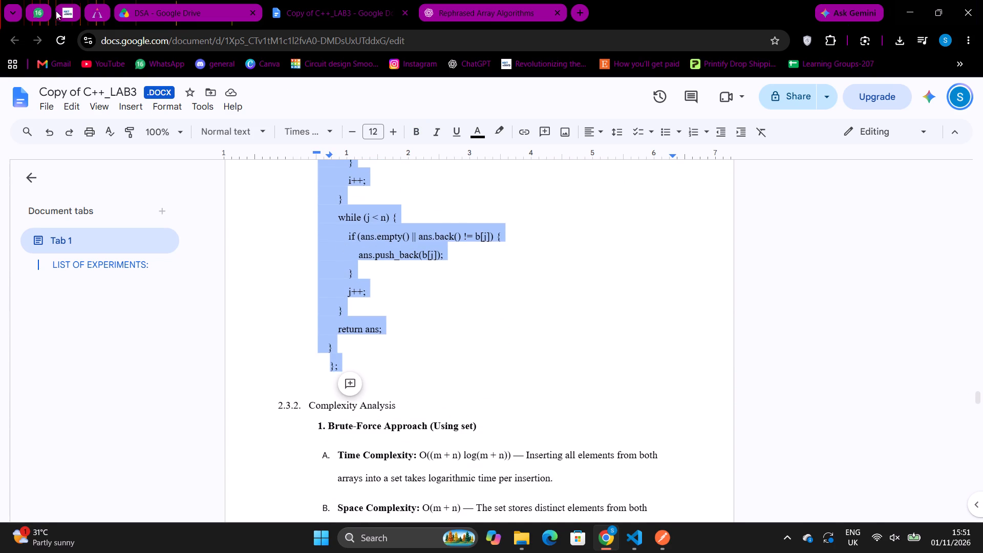
Replace the code in the coding practice portal's editor with the copied two pointer code.
{"action": "left_click", "coordinate": [64, 2]}
{"action": "left_click_drag", "start_coordinate": [590, 211], "coordinate": [589, 376]}
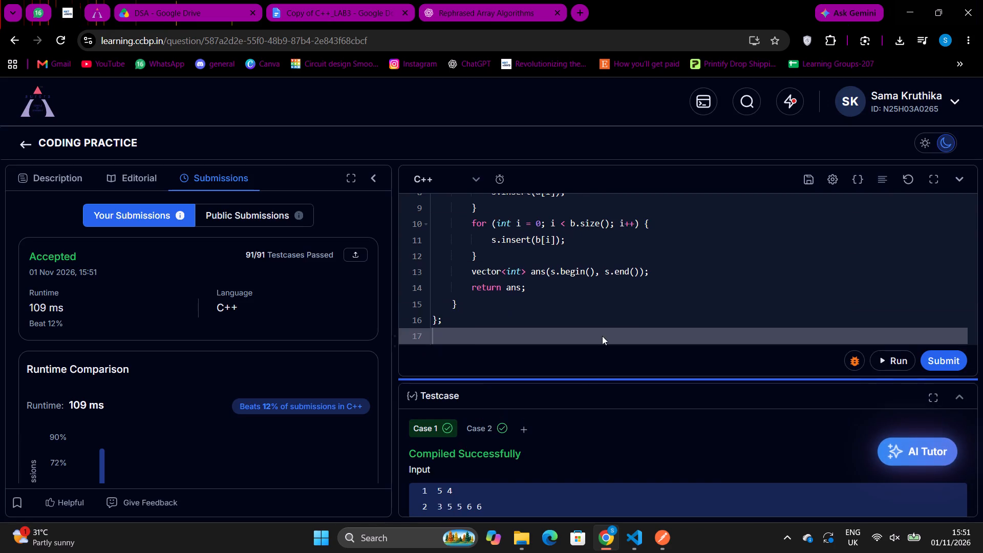
{"action": "left_click", "coordinate": [635, 299]}
{"action": "key", "text": "ctrl+a"}
{"action": "key", "text": "ctrl+v"}
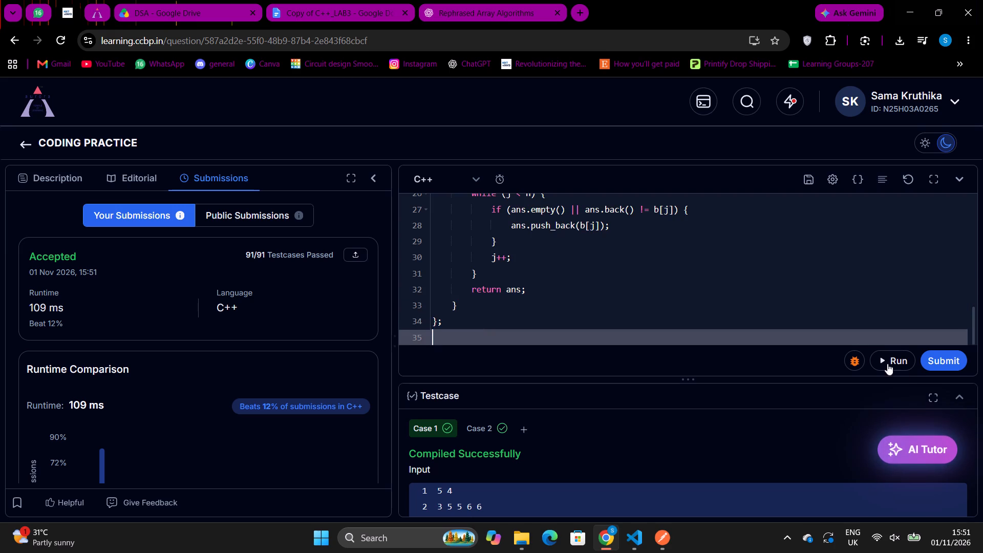
Run and submit the two pointer code, and enlarge the Testcase area to show the input and both outputs.
{"action": "left_click", "coordinate": [892, 359]}
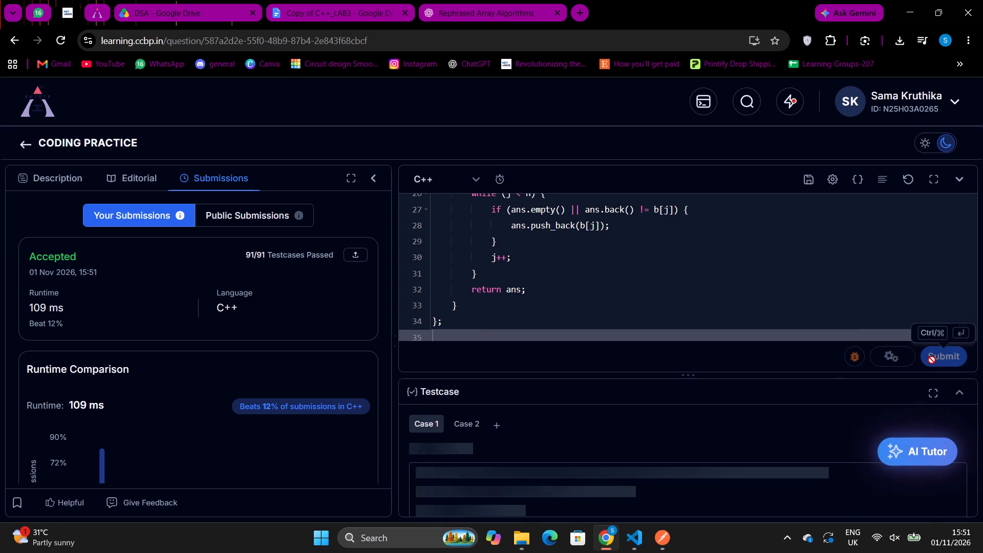
{"action": "left_click", "coordinate": [941, 360]}
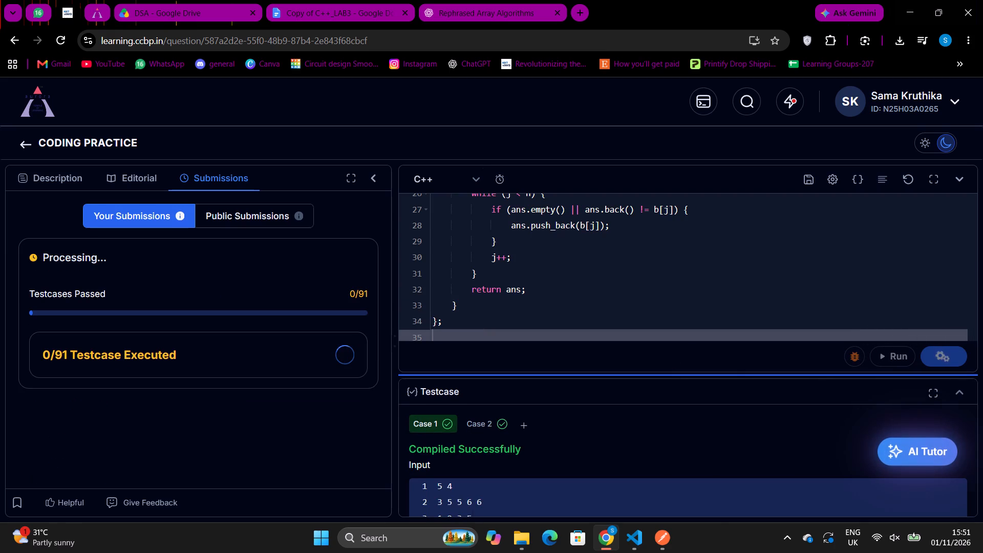
{"action": "left_click_drag", "start_coordinate": [674, 374], "coordinate": [666, 180]}
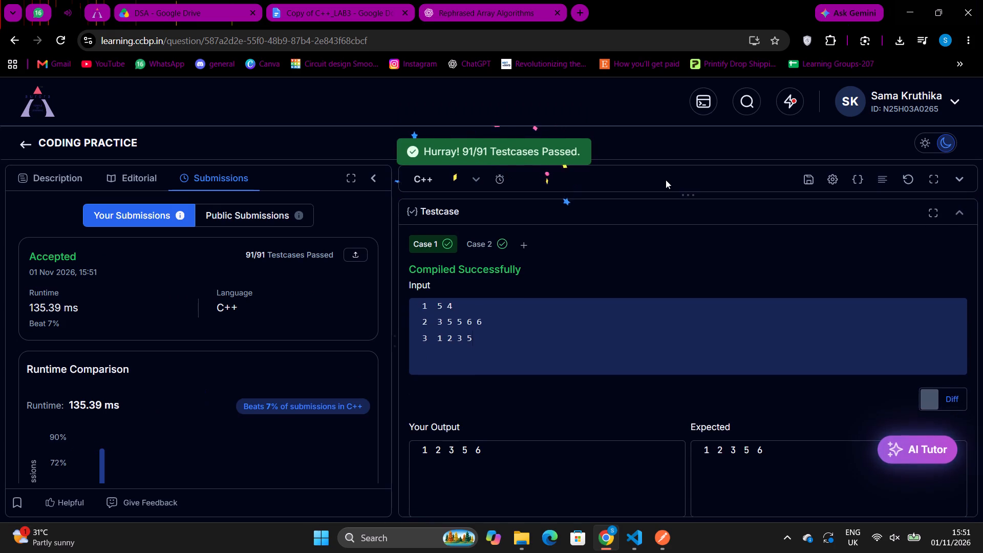
Go back to Copy of C++_LAB3 and examine the complexity table and both output screenshots in section 2.3.3.
{"action": "left_click", "coordinate": [349, 0]}
{"action": "scroll", "coordinate": [422, 376], "scroll_direction": "down", "scroll_amount": 7}
{"action": "scroll", "coordinate": [447, 301], "scroll_direction": "down", "scroll_amount": 1}
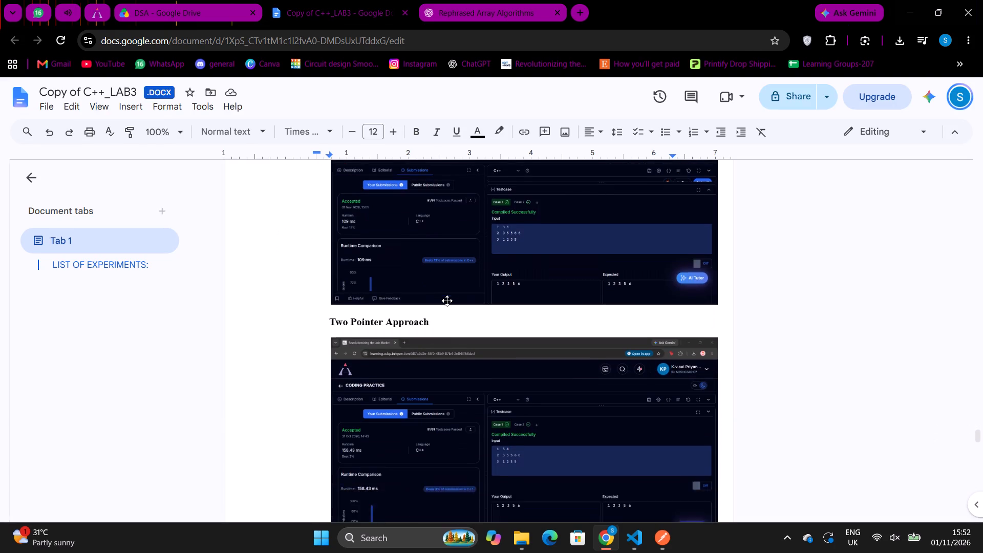
{"action": "scroll", "coordinate": [447, 301], "scroll_direction": "down", "scroll_amount": 1}
{"action": "scroll", "coordinate": [447, 301], "scroll_direction": "up", "scroll_amount": 2}
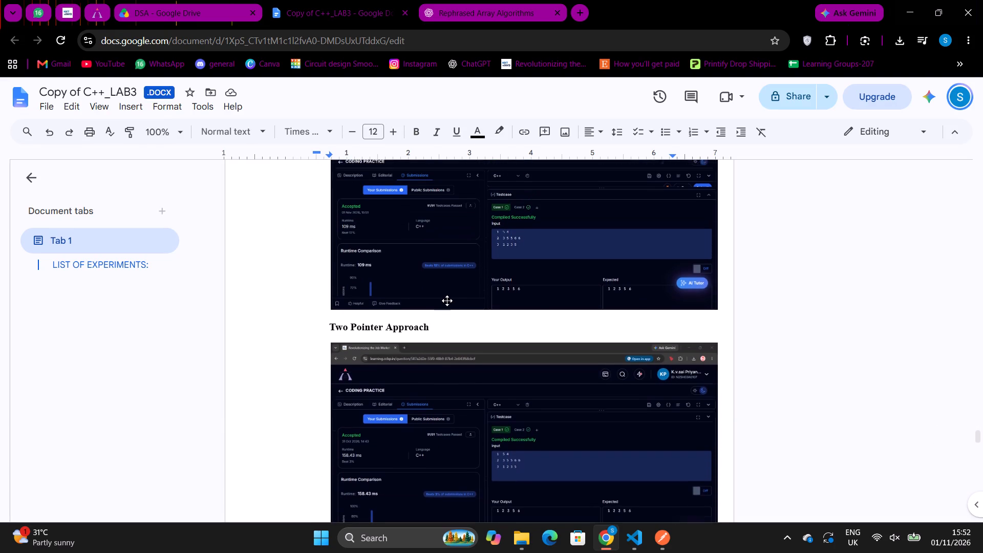
{"action": "scroll", "coordinate": [447, 301], "scroll_direction": "up", "scroll_amount": 3}
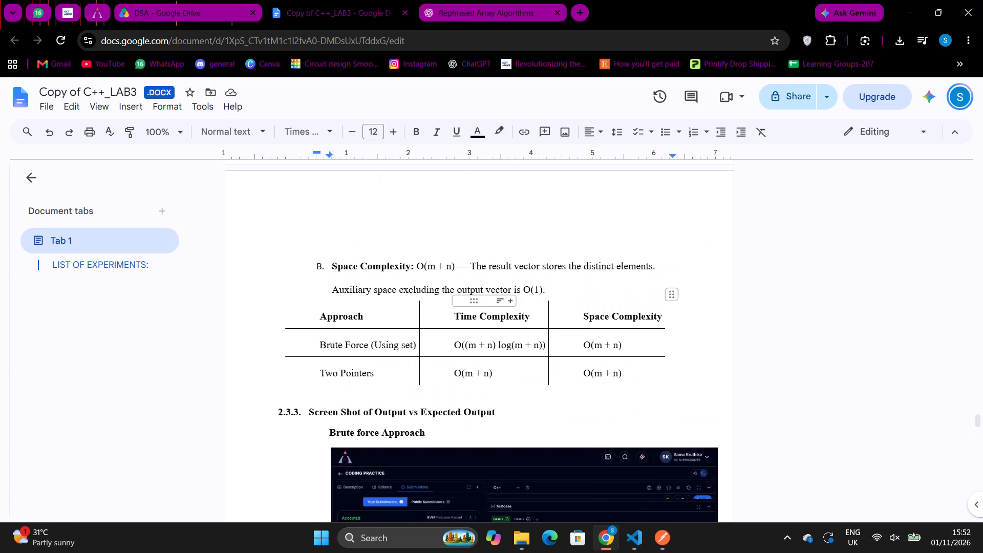
{"action": "scroll", "coordinate": [447, 301], "scroll_direction": "up", "scroll_amount": 3}
{"action": "scroll", "coordinate": [447, 301], "scroll_direction": "down", "scroll_amount": 5}
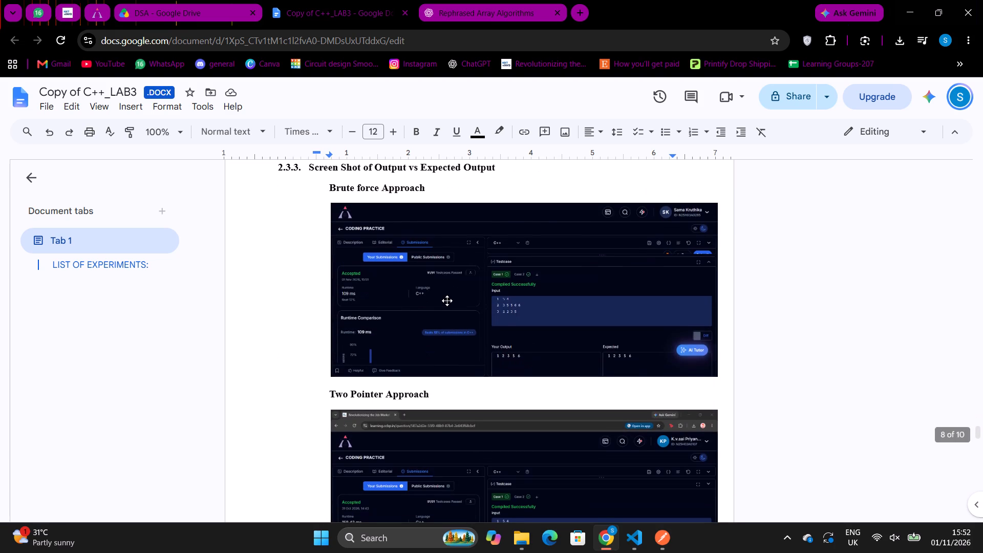
Undo the bolding of the 2.3.3 headings and the screenshot pasted below Brute force Approach.
{"action": "key", "text": "ctrl+z"}
{"action": "key", "text": "ctrl+z"}
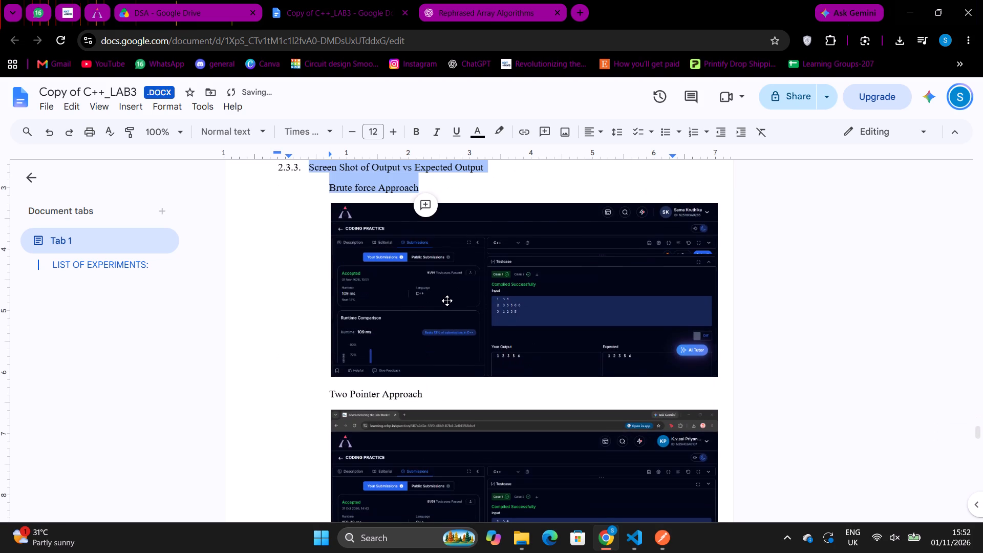
{"action": "key", "text": "ctrl+z"}
{"action": "key", "text": "ctrl+z"}
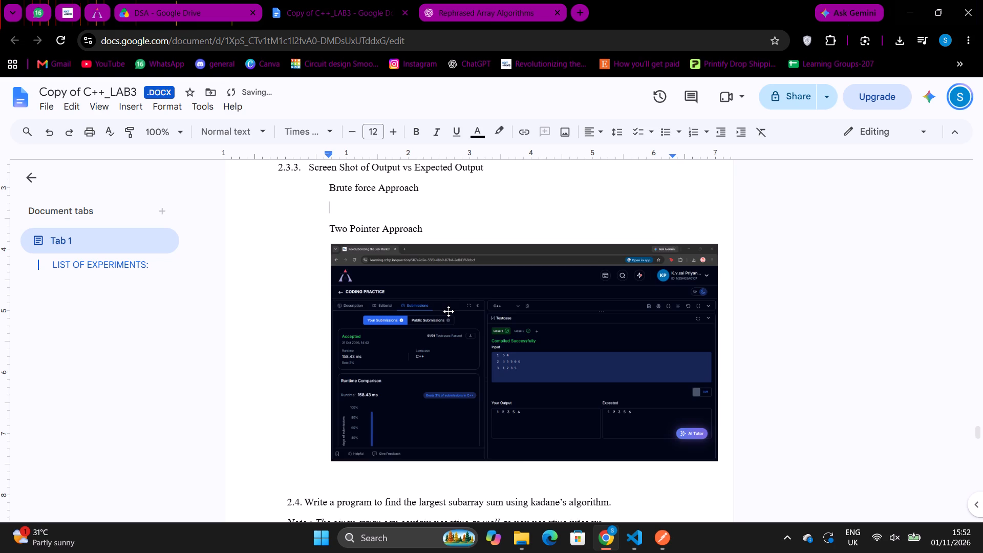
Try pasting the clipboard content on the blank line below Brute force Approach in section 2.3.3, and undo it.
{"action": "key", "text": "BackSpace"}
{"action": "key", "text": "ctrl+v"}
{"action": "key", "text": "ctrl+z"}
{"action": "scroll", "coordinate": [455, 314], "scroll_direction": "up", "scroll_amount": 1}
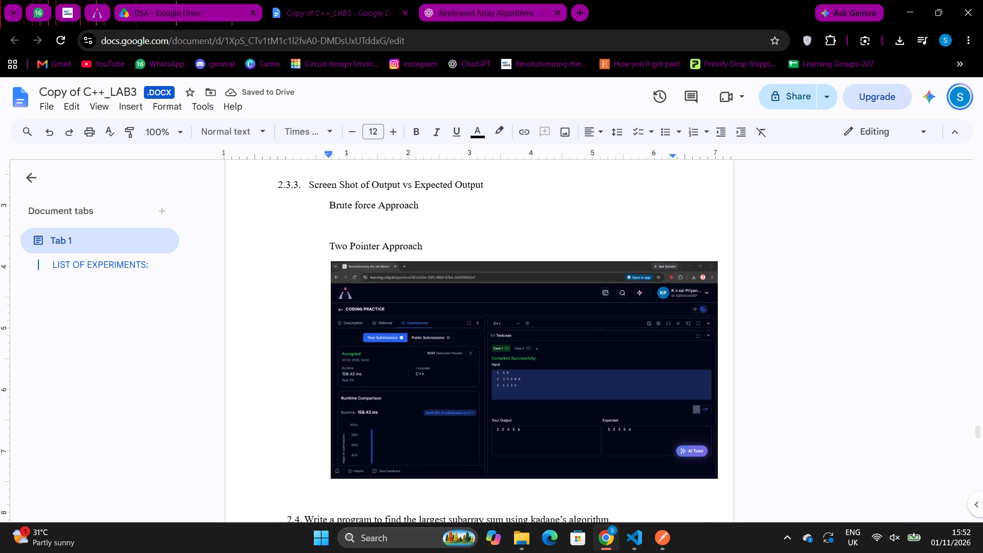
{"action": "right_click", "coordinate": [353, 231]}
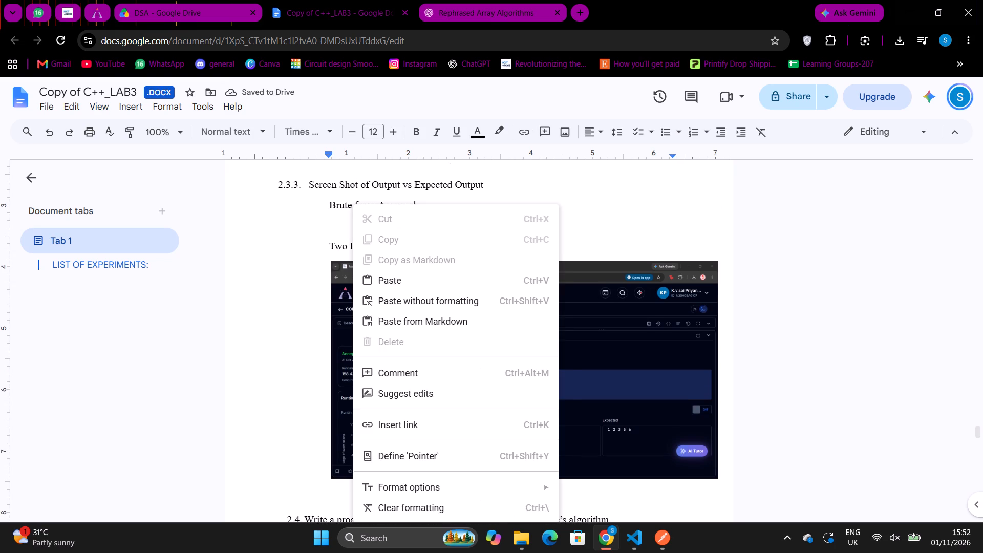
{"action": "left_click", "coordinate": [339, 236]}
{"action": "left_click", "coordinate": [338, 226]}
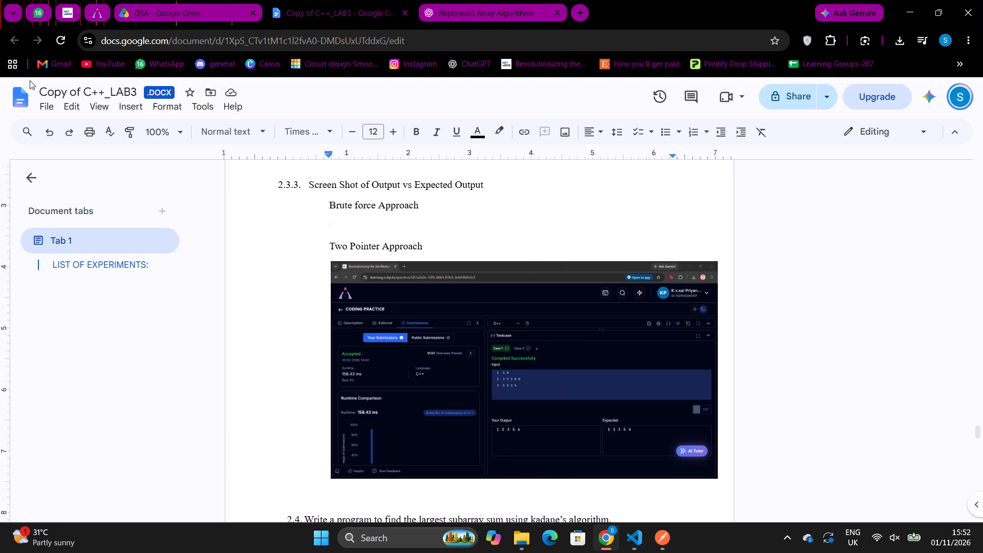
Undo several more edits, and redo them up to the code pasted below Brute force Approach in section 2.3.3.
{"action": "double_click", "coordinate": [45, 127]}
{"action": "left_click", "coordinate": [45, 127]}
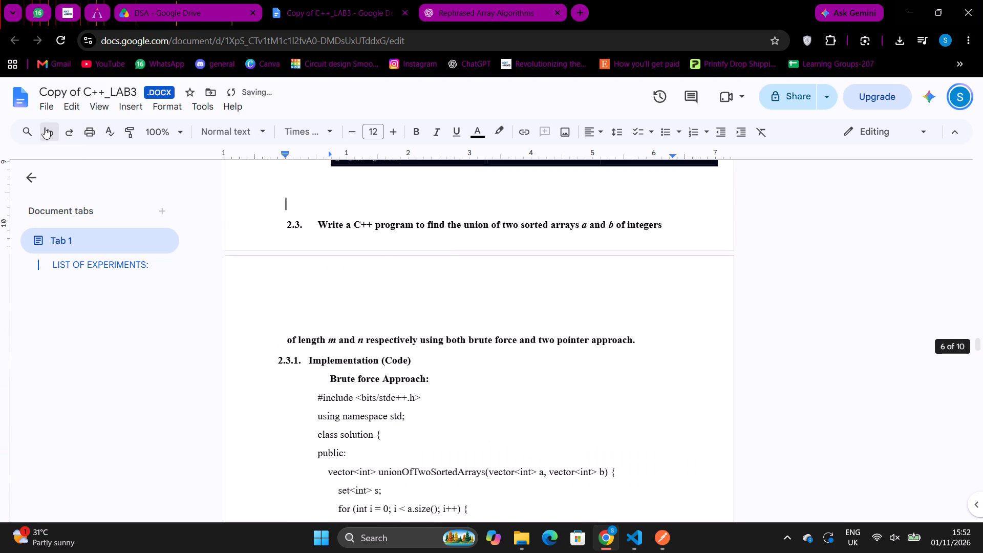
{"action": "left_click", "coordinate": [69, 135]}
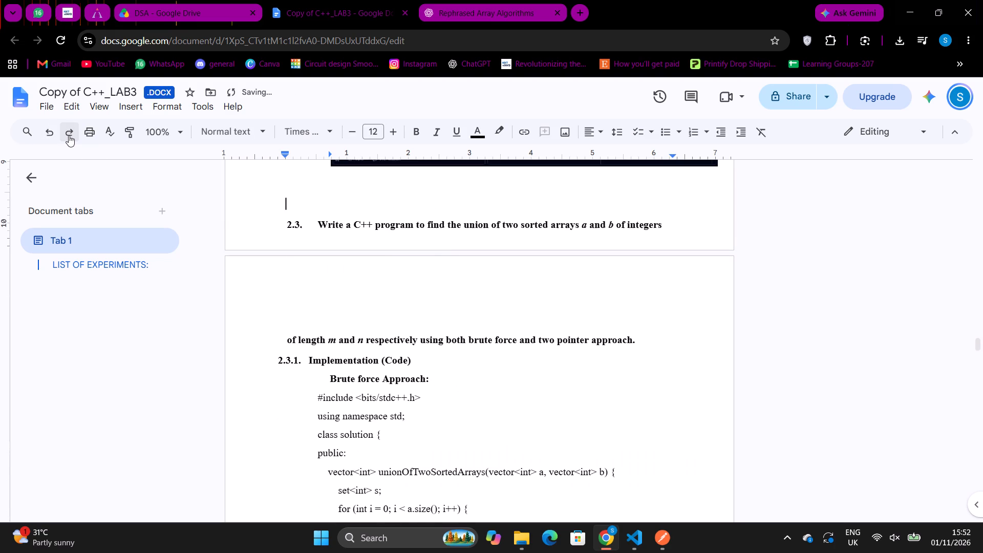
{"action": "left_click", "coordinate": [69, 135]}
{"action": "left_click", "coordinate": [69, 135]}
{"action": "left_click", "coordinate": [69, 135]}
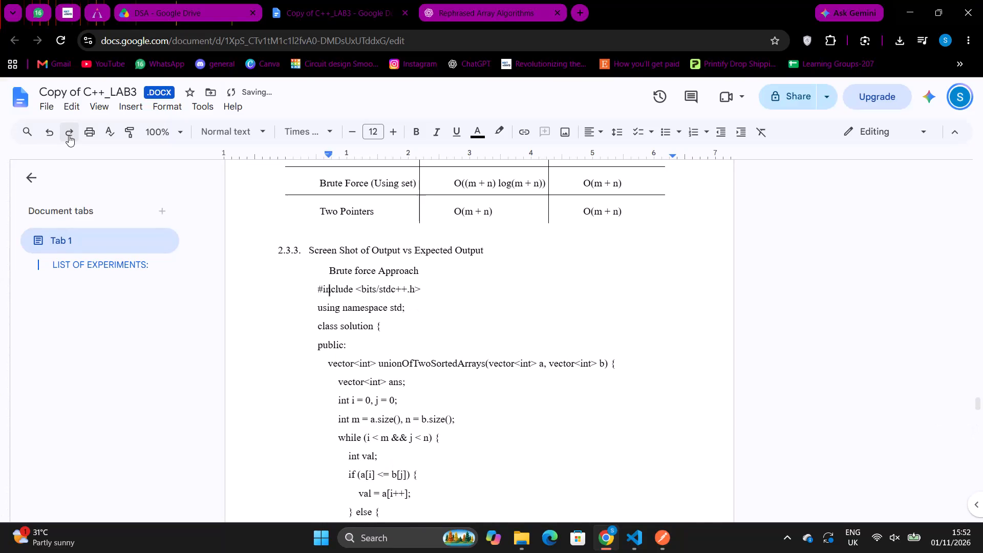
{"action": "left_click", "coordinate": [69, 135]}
Undo the code paste below Brute force Approach and the preceding edits, back past the deletion of the original screenshot in section 2.3.3.
{"action": "scroll", "coordinate": [503, 381], "scroll_direction": "down", "scroll_amount": 1}
{"action": "key", "text": "ctrl+z"}
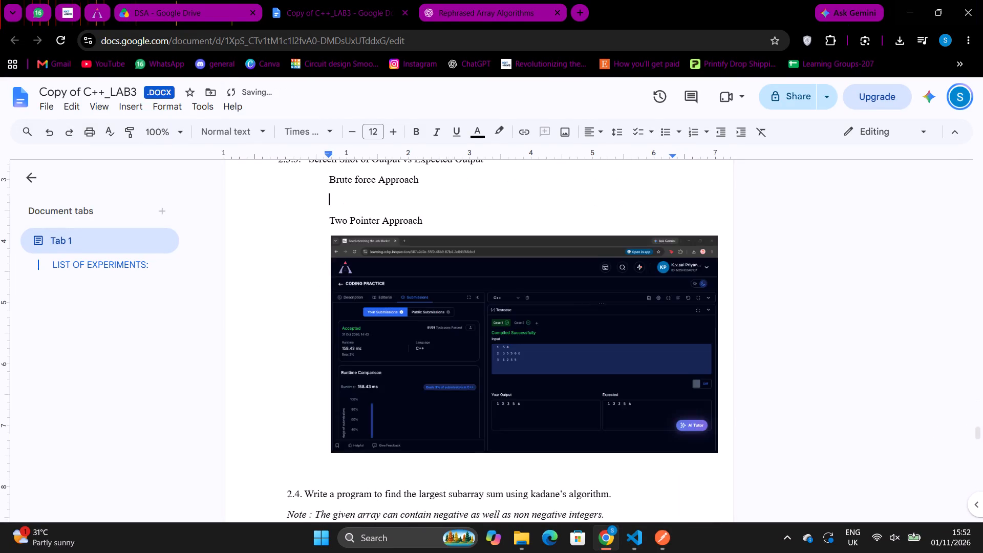
{"action": "key", "text": "ctrl+z"}
{"action": "key", "text": "ctrl+z"}
{"action": "key", "text": "ctrl+z"}
{"action": "key", "text": "ctrl+z"}
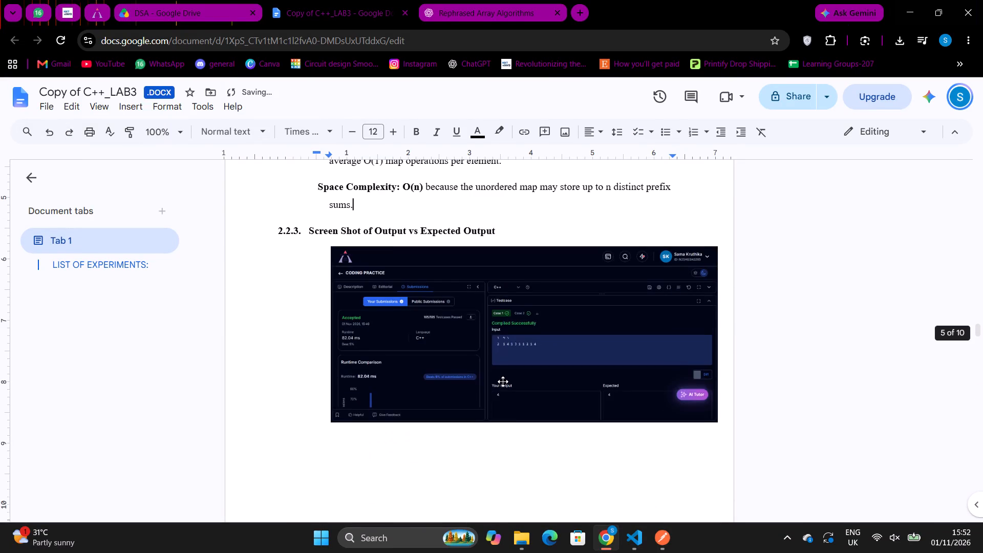
Examine the document from section 2.2.3 through 2.4 to check the headings, spacing and screenshots after the undos.
{"action": "scroll", "coordinate": [503, 381], "scroll_direction": "up", "scroll_amount": 1}
{"action": "scroll", "coordinate": [503, 381], "scroll_direction": "down", "scroll_amount": 1}
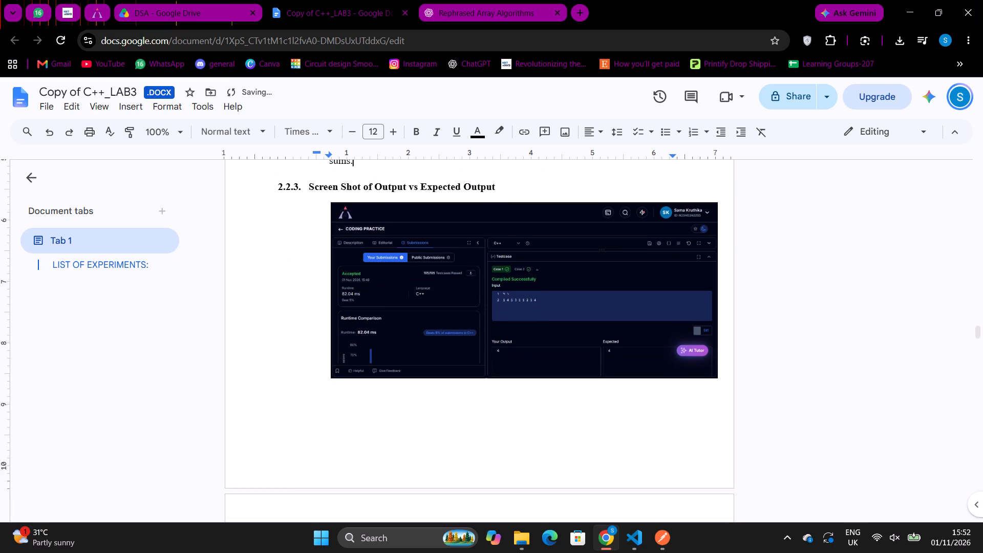
{"action": "scroll", "coordinate": [503, 381], "scroll_direction": "down", "scroll_amount": 3}
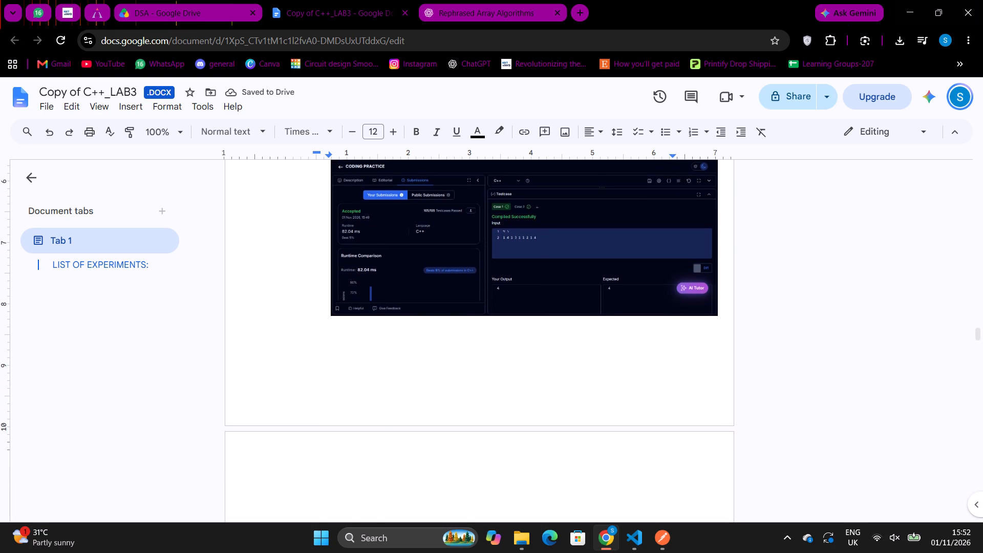
{"action": "scroll", "coordinate": [503, 381], "scroll_direction": "down", "scroll_amount": 8}
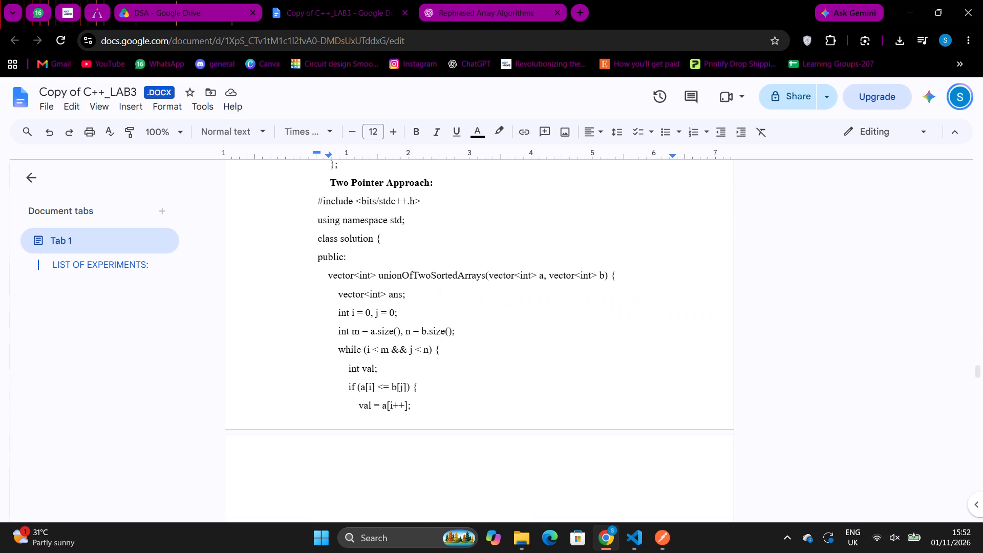
{"action": "scroll", "coordinate": [503, 381], "scroll_direction": "down", "scroll_amount": 9}
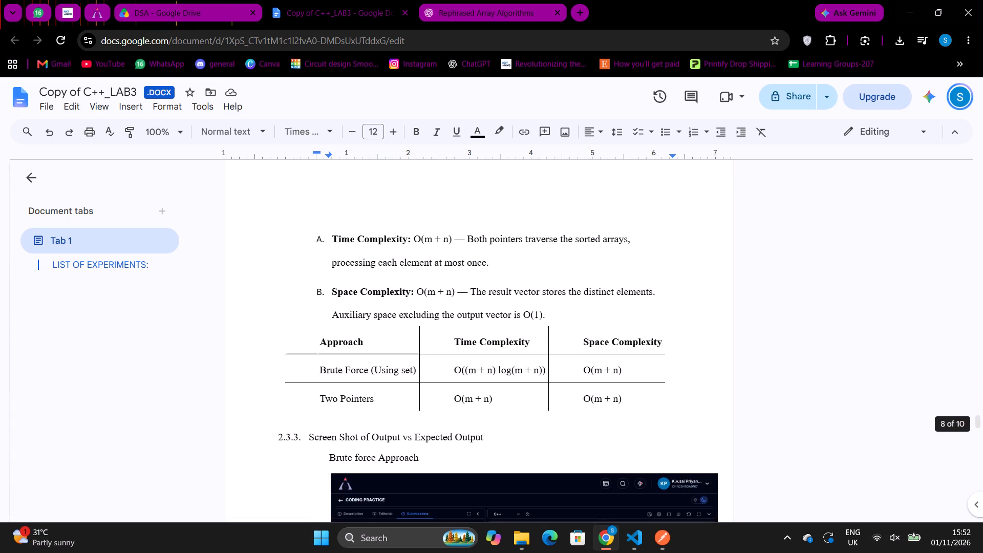
{"action": "scroll", "coordinate": [503, 381], "scroll_direction": "down", "scroll_amount": 3}
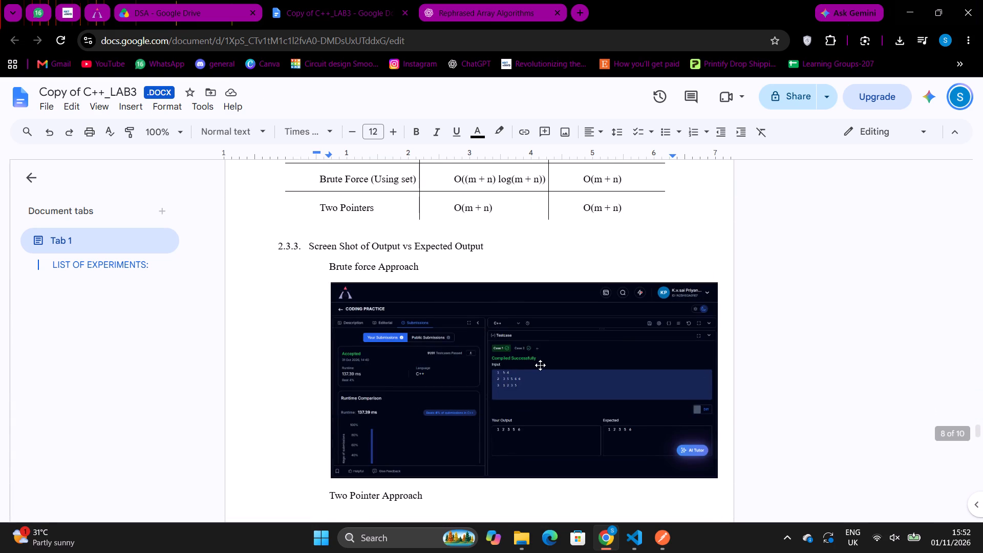
{"action": "scroll", "coordinate": [527, 292], "scroll_direction": "down", "scroll_amount": 5}
{"action": "scroll", "coordinate": [527, 292], "scroll_direction": "up", "scroll_amount": 1}
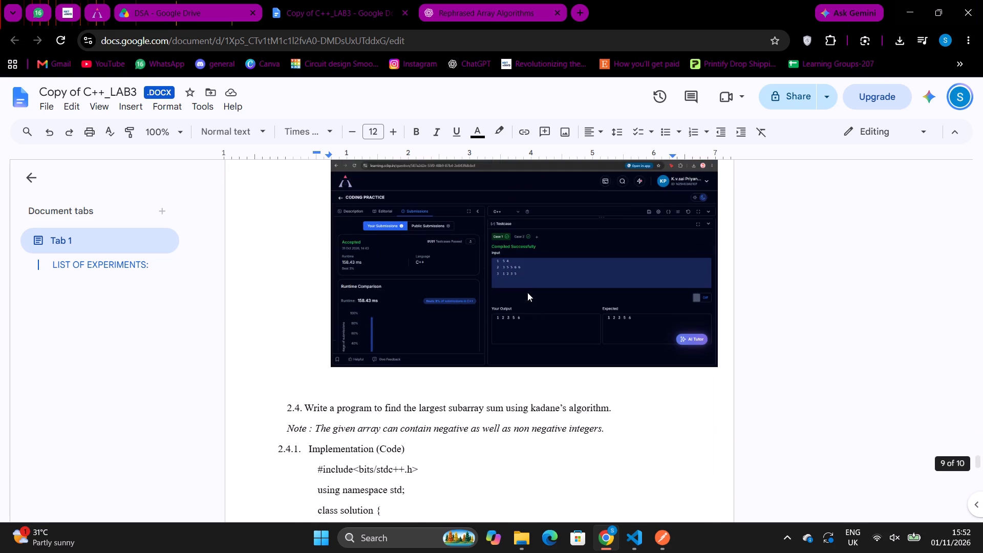
{"action": "scroll", "coordinate": [527, 292], "scroll_direction": "up", "scroll_amount": 12}
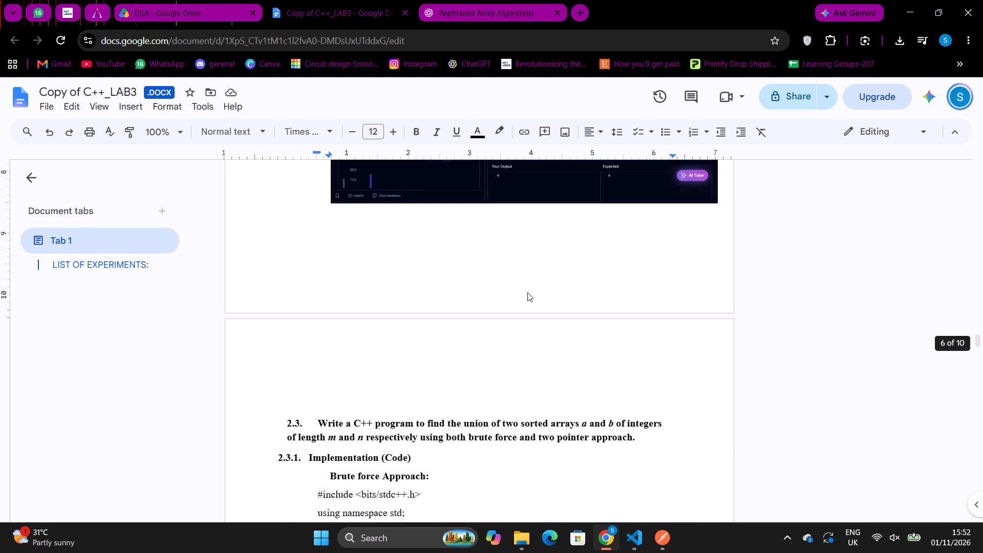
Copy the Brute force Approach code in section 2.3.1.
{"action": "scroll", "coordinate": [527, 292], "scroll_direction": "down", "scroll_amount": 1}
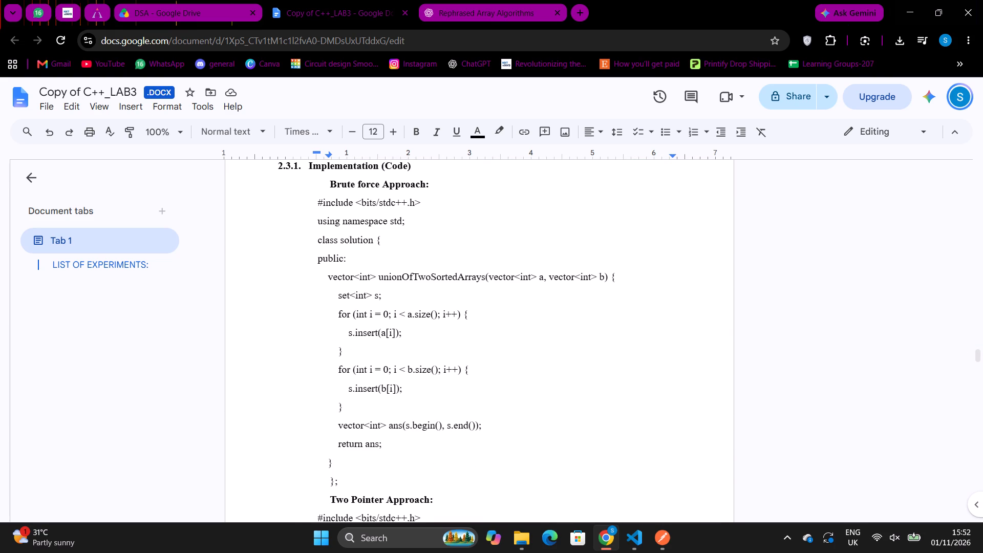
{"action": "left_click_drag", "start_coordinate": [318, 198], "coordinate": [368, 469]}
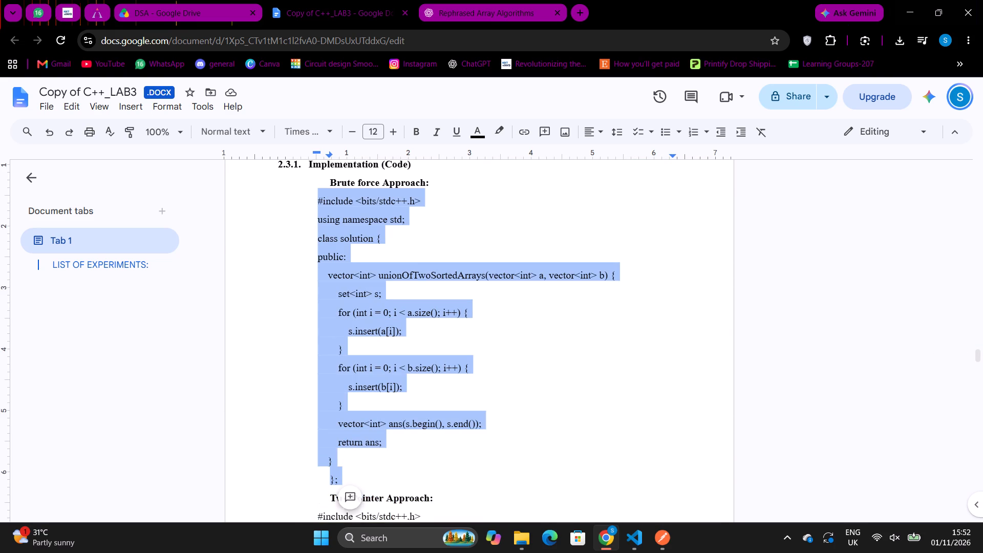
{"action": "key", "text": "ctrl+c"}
Capture a screenshot of the accepted two-pointer submission and its Case 1 output on the coding practice page.
{"action": "left_click", "coordinate": [64, 0]}
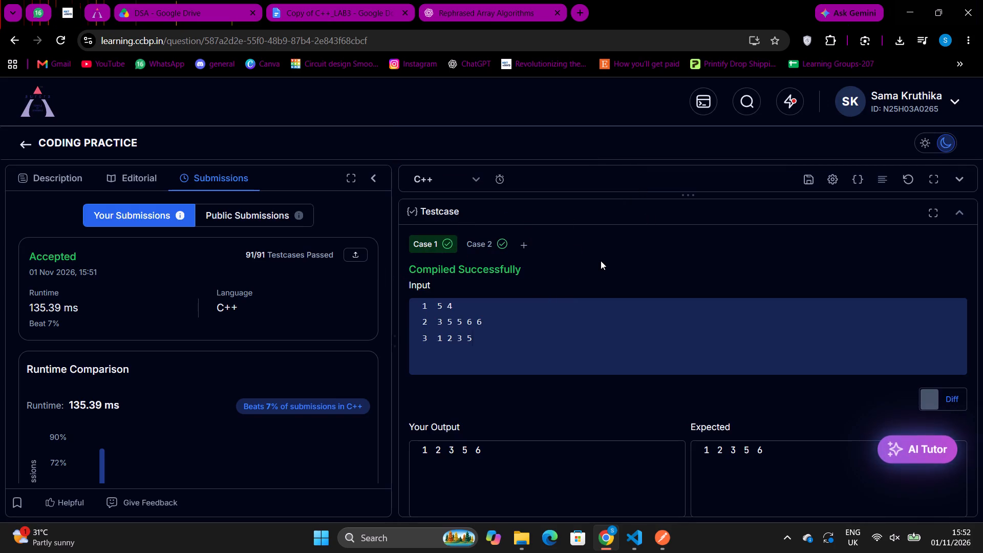
{"action": "key", "text": "shift+super+s"}
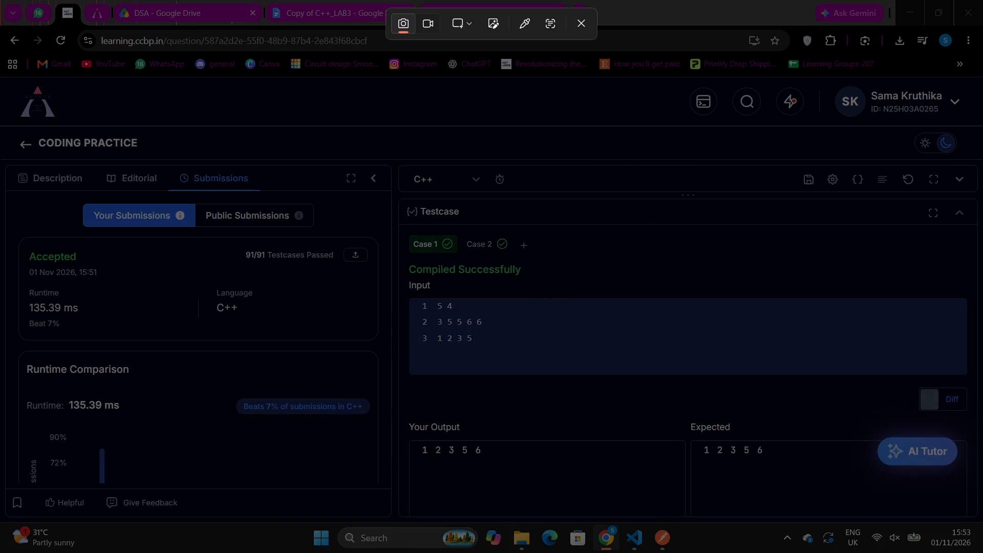
{"action": "left_click_drag", "start_coordinate": [0, 82], "coordinate": [982, 519]}
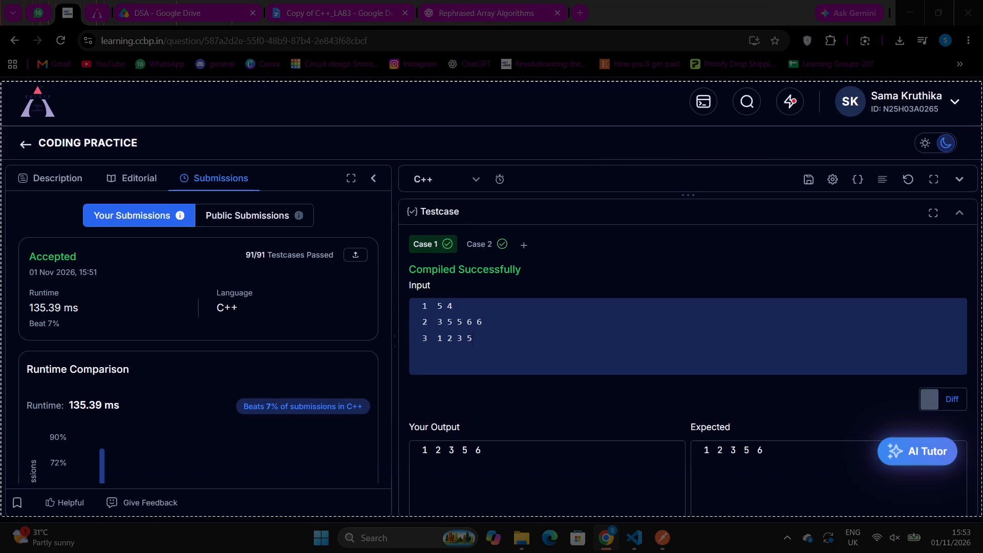
{"action": "left_click_drag", "start_coordinate": [982, 519], "coordinate": [980, 519]}
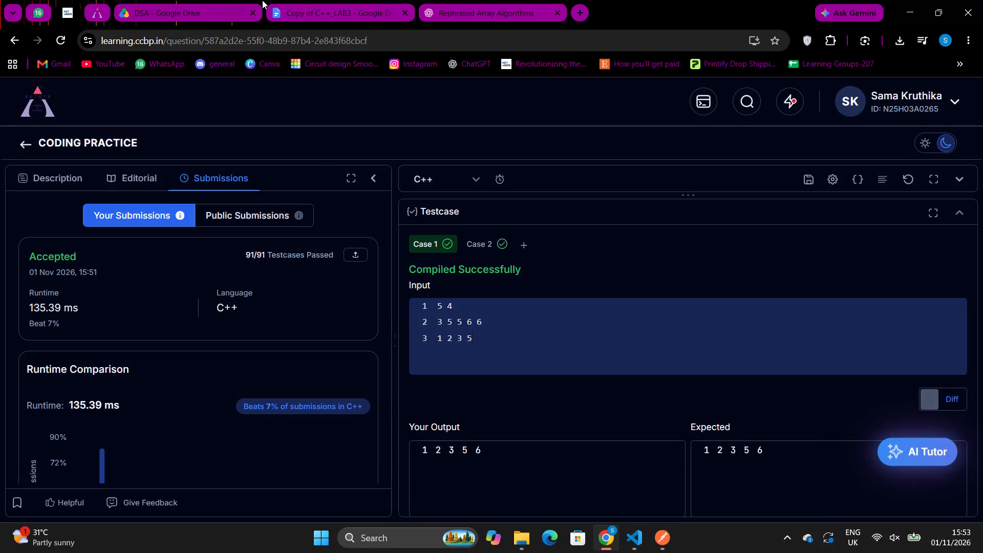
Replace the original screenshot below Two Pointer Approach in section 2.3.3 of the report with the captured one.
{"action": "left_click", "coordinate": [290, 0]}
{"action": "scroll", "coordinate": [460, 389], "scroll_direction": "down", "scroll_amount": 2}
{"action": "scroll", "coordinate": [415, 290], "scroll_direction": "down", "scroll_amount": 2}
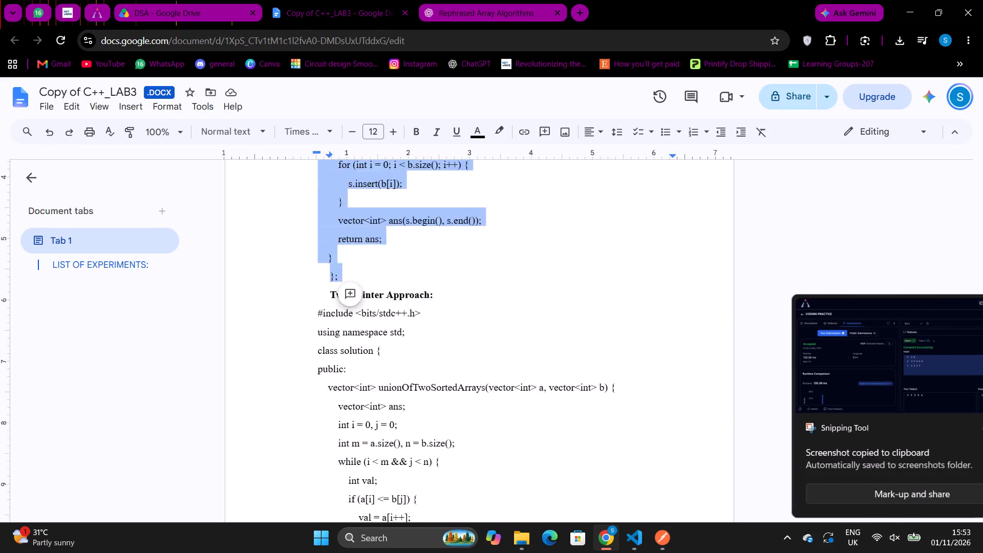
{"action": "scroll", "coordinate": [415, 290], "scroll_direction": "down", "scroll_amount": 13}
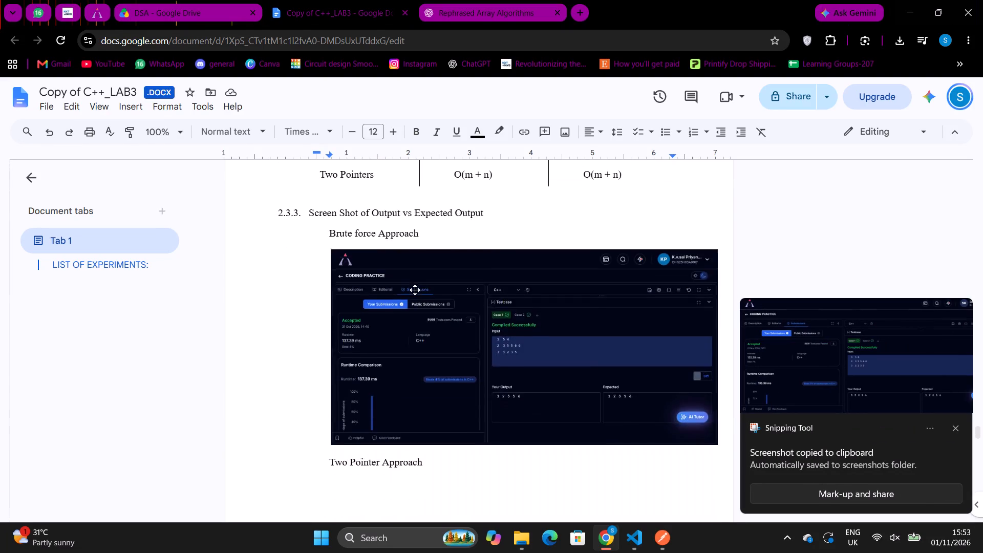
{"action": "scroll", "coordinate": [415, 290], "scroll_direction": "down", "scroll_amount": 3}
{"action": "left_click", "coordinate": [432, 308]}
{"action": "key", "text": "BackSpace"}
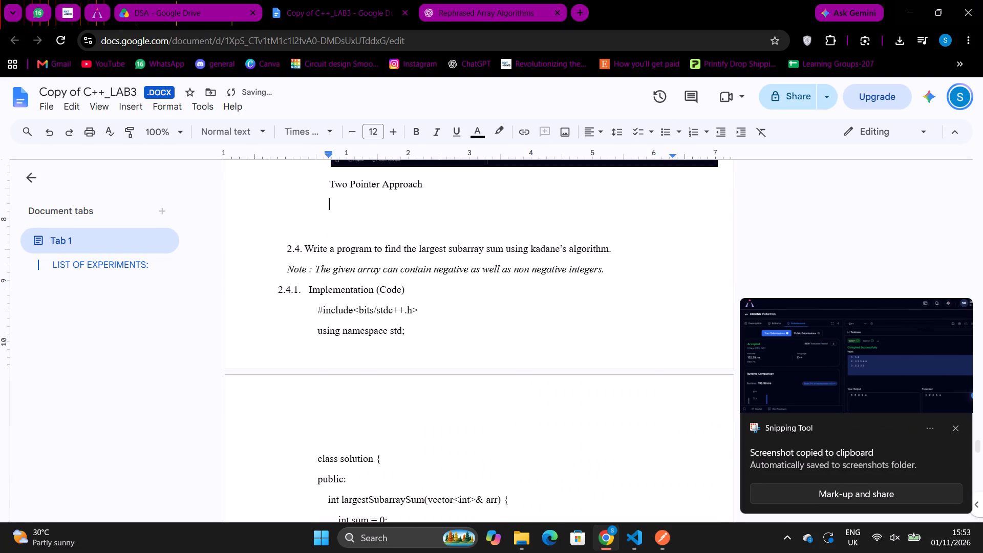
{"action": "key", "text": "ctrl+v"}
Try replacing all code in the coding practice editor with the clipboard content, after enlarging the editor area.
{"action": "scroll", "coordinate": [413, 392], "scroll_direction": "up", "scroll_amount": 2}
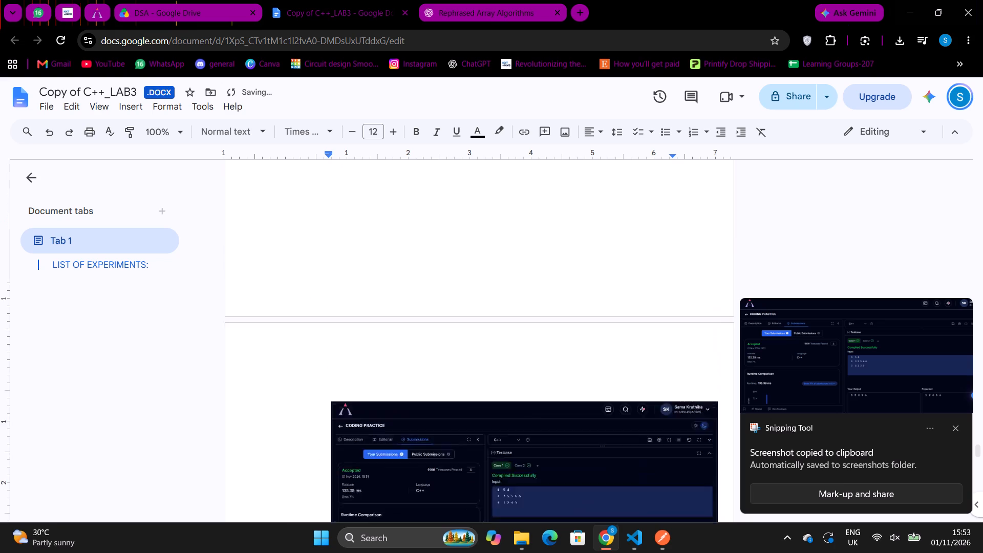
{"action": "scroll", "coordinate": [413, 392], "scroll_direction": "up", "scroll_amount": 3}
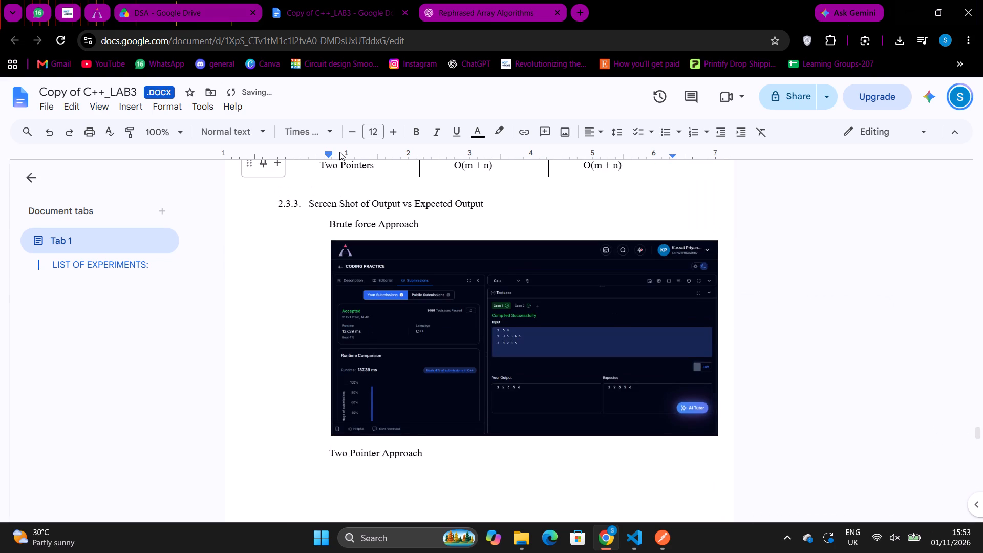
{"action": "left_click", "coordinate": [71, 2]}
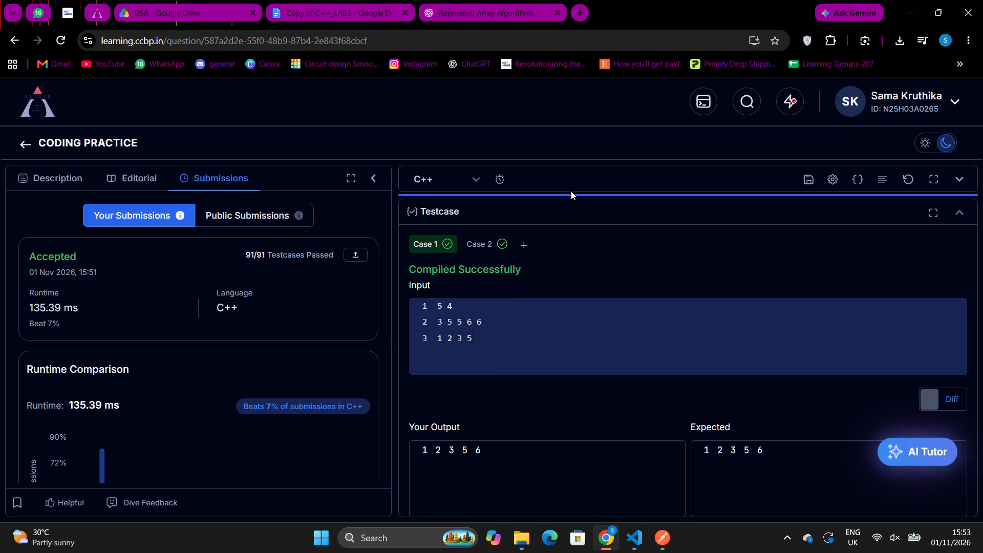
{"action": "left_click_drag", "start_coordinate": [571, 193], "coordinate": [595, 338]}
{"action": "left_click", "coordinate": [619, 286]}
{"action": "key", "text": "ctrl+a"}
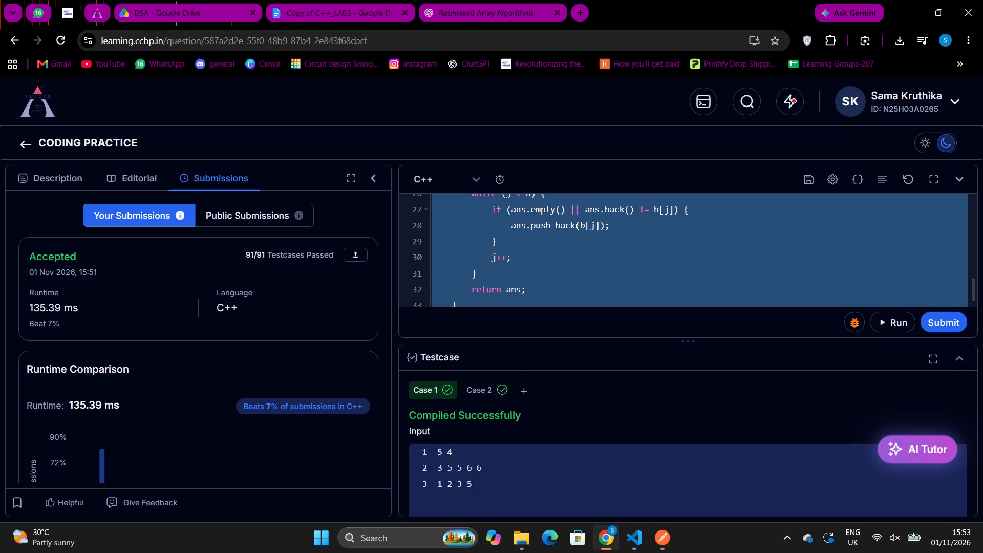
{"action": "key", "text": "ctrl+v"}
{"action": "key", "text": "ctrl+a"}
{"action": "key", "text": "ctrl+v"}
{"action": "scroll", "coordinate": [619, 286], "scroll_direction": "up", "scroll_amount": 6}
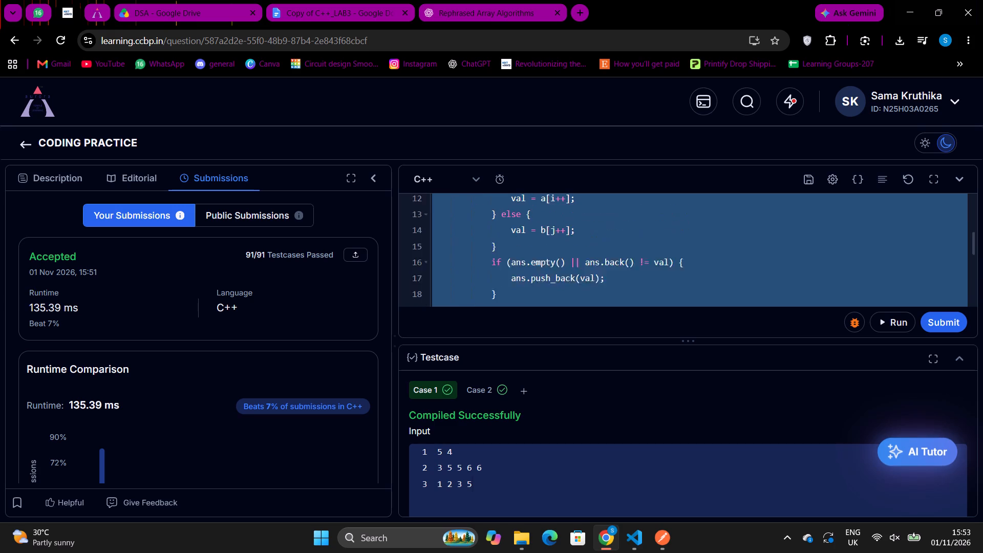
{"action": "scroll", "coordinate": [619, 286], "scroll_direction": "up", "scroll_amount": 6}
Replace all code in the coding practice editor with the Brute force Approach code copied from section 2.3.1 of the report.
{"action": "left_click", "coordinate": [349, 0]}
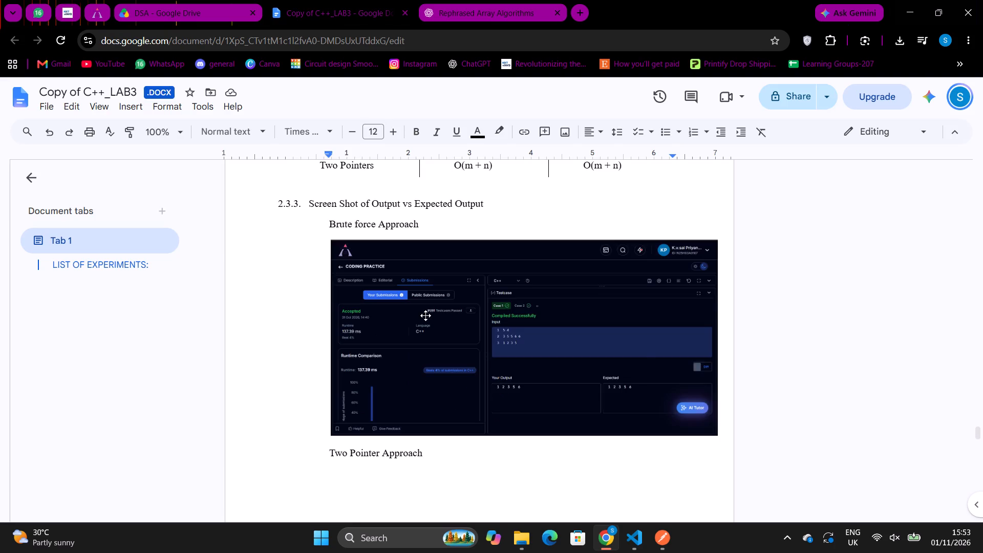
{"action": "scroll", "coordinate": [425, 315], "scroll_direction": "up", "scroll_amount": 12}
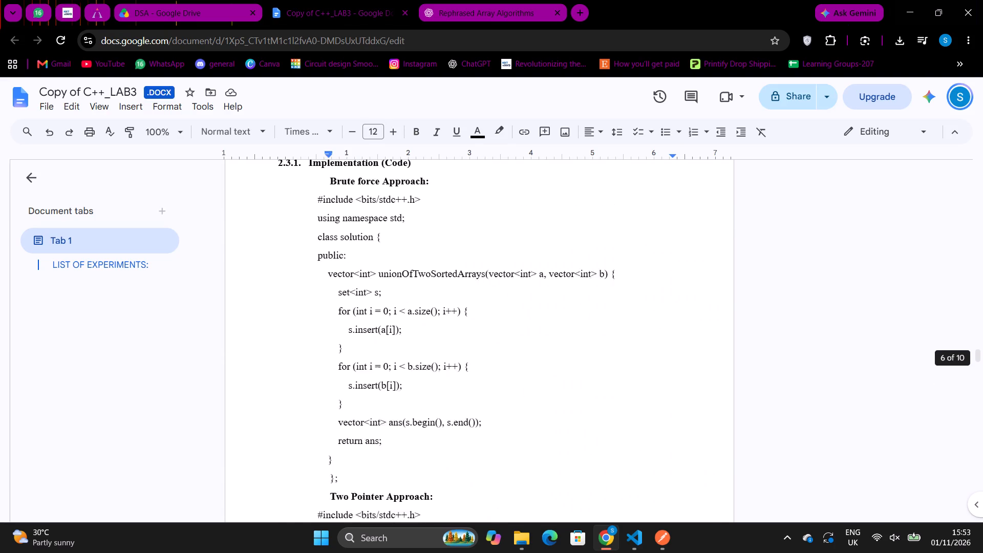
{"action": "scroll", "coordinate": [425, 315], "scroll_direction": "up", "scroll_amount": 4}
{"action": "scroll", "coordinate": [425, 315], "scroll_direction": "down", "scroll_amount": 1}
{"action": "scroll", "coordinate": [425, 315], "scroll_direction": "up", "scroll_amount": 1}
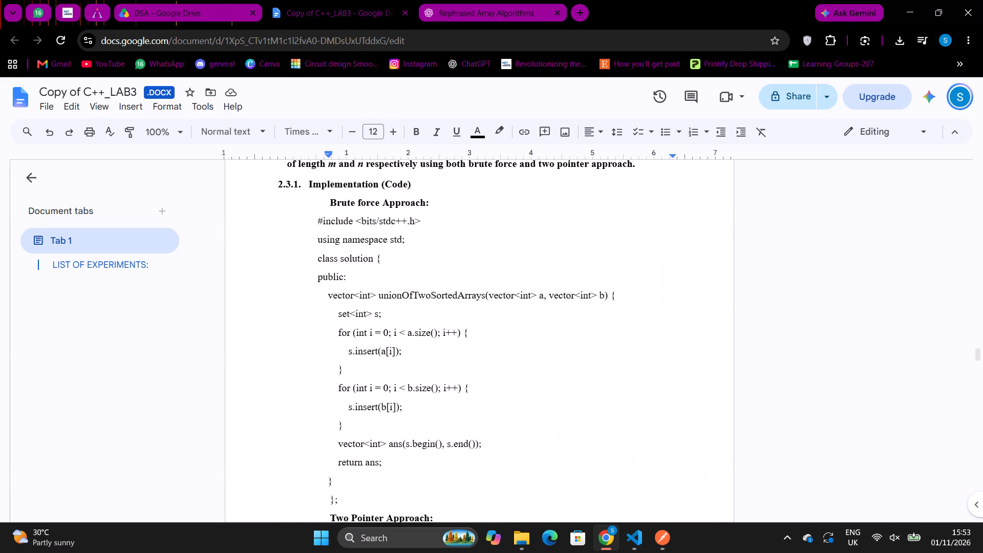
{"action": "left_click_drag", "start_coordinate": [346, 500], "coordinate": [312, 226]}
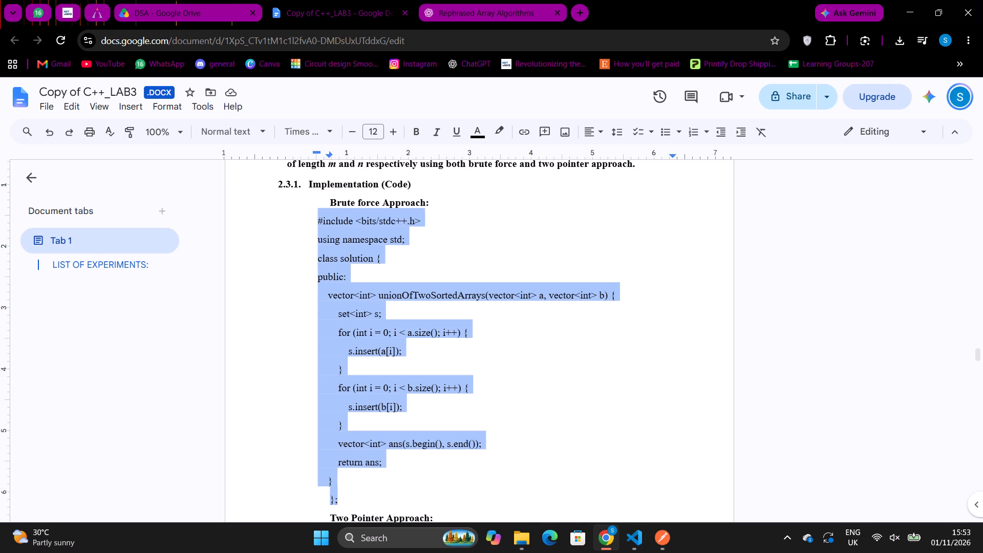
{"action": "key", "text": "ctrl+c"}
{"action": "left_click", "coordinate": [88, 0]}
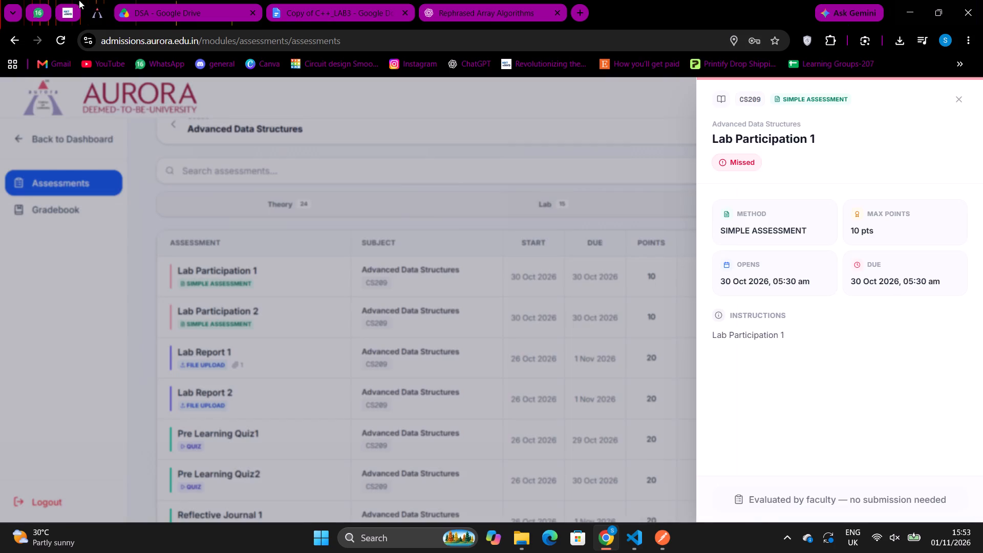
{"action": "left_click", "coordinate": [79, 0]}
{"action": "left_click", "coordinate": [475, 228]}
{"action": "key", "text": "ctrl+a"}
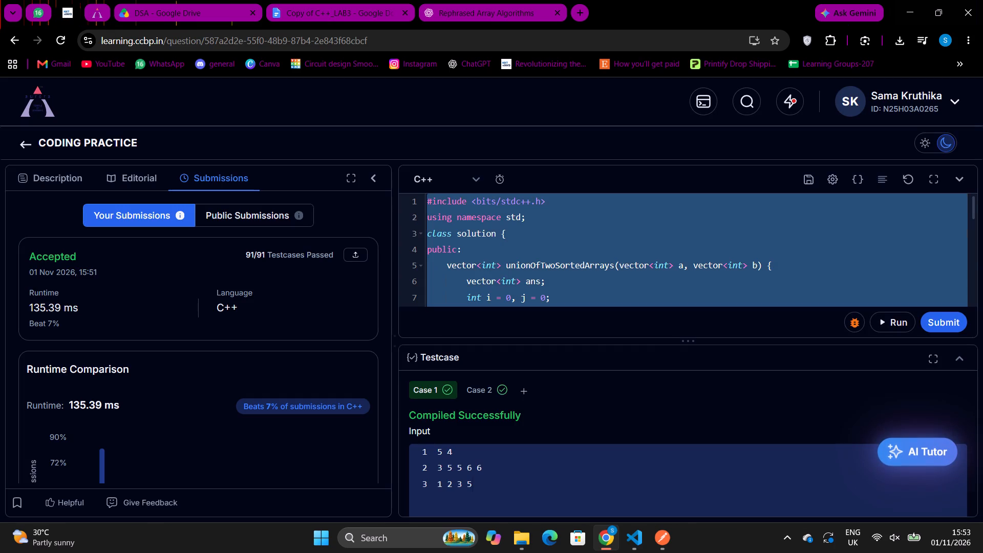
{"action": "key", "text": "ctrl+v"}
{"action": "scroll", "coordinate": [544, 249], "scroll_direction": "up", "scroll_amount": 6}
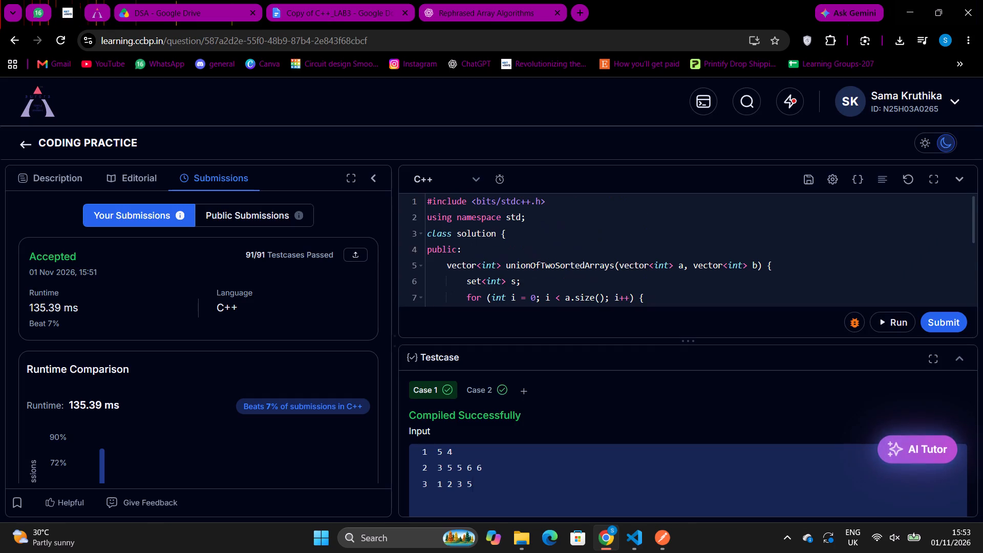
Run the brute force code on the coding practice page and submit it.
{"action": "left_click", "coordinate": [910, 321]}
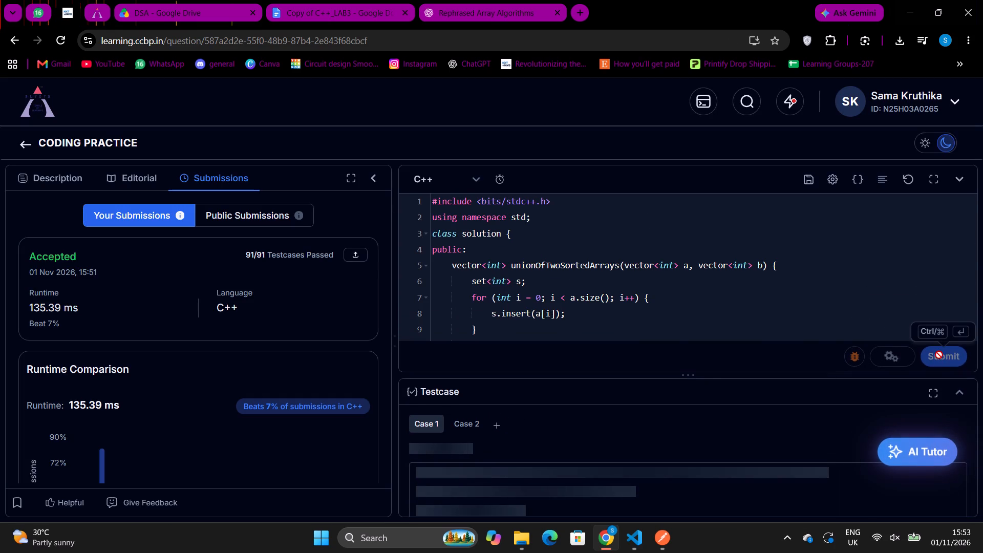
{"action": "left_click", "coordinate": [940, 356]}
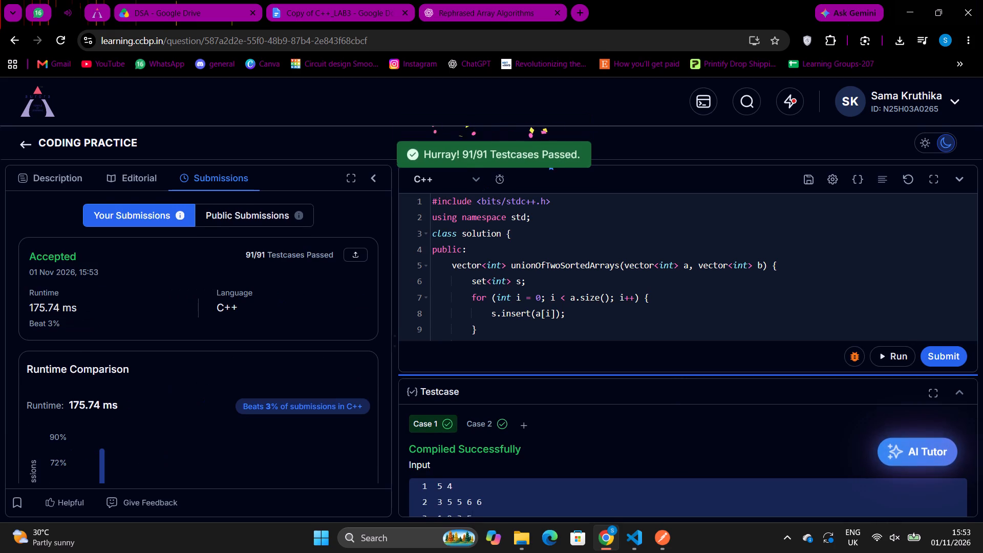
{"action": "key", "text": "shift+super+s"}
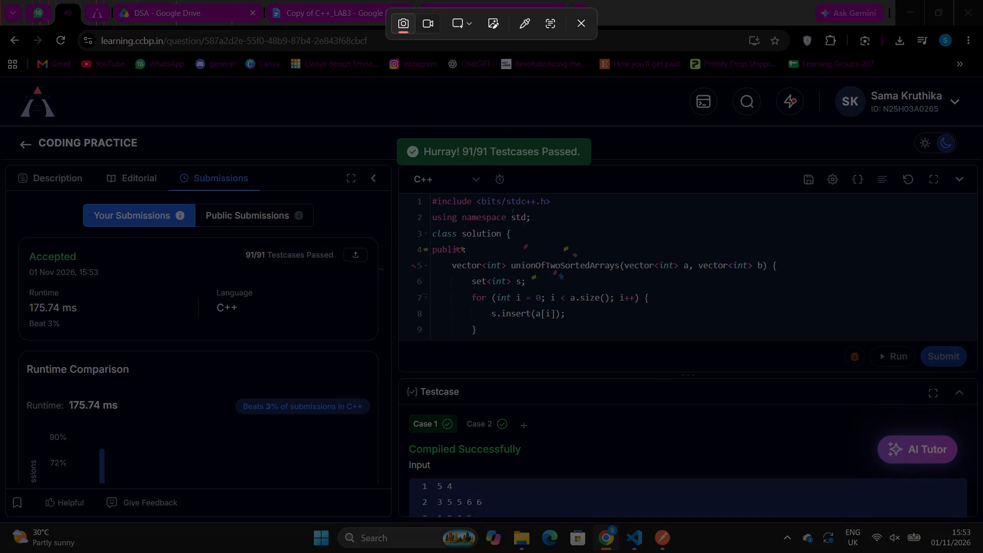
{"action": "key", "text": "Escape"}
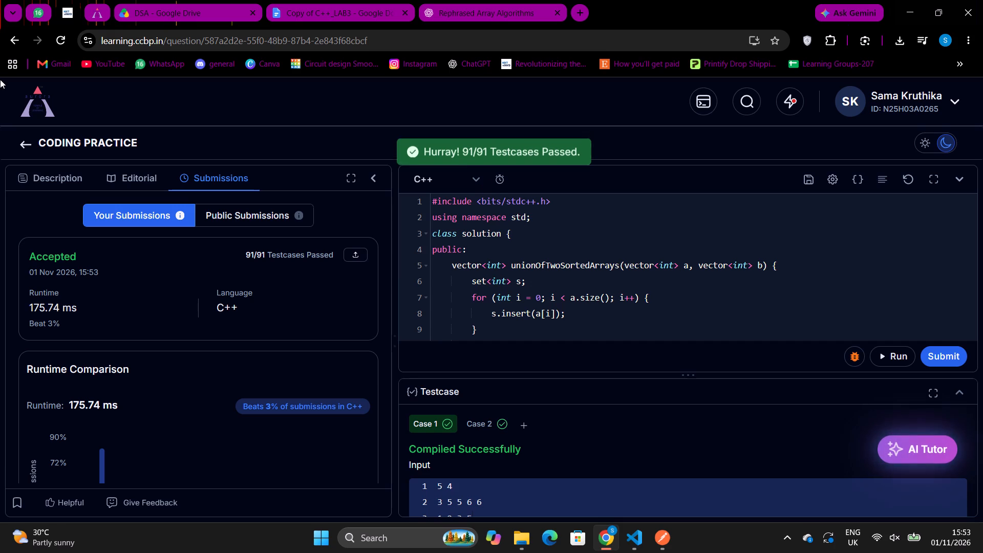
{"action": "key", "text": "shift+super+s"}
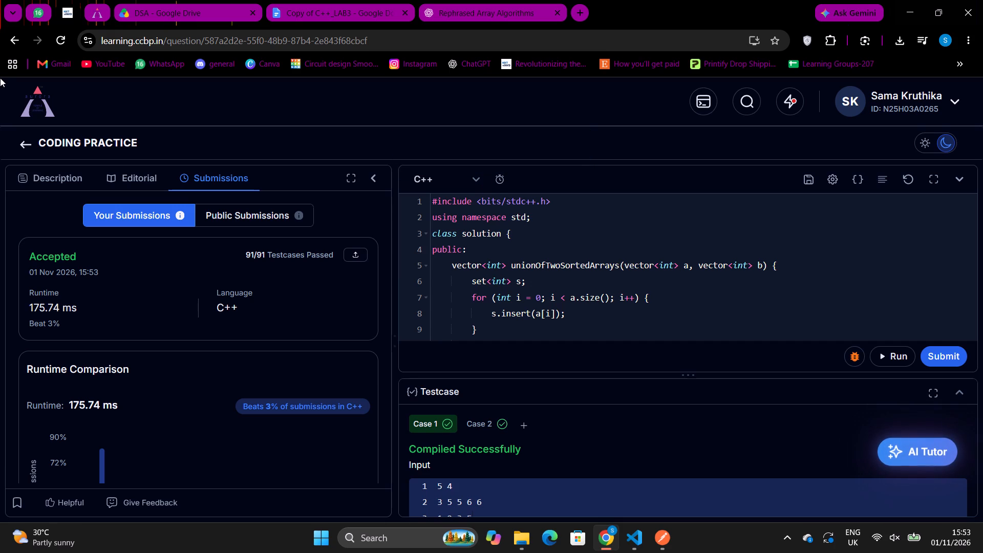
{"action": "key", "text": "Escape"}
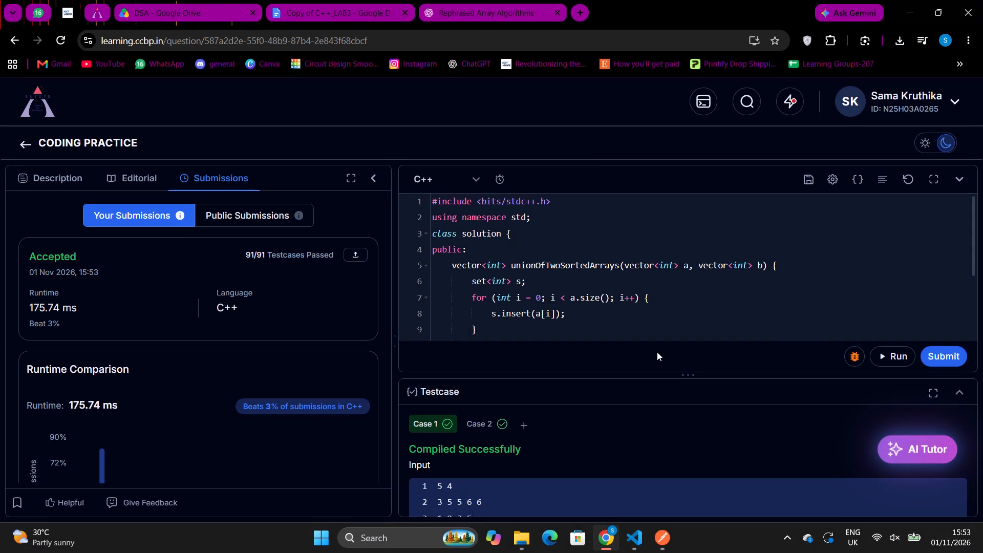
Enlarge the Testcase area to show the Case 1 output and capture a screenshot of the accepted brute force submission.
{"action": "left_click_drag", "start_coordinate": [659, 372], "coordinate": [631, 212]}
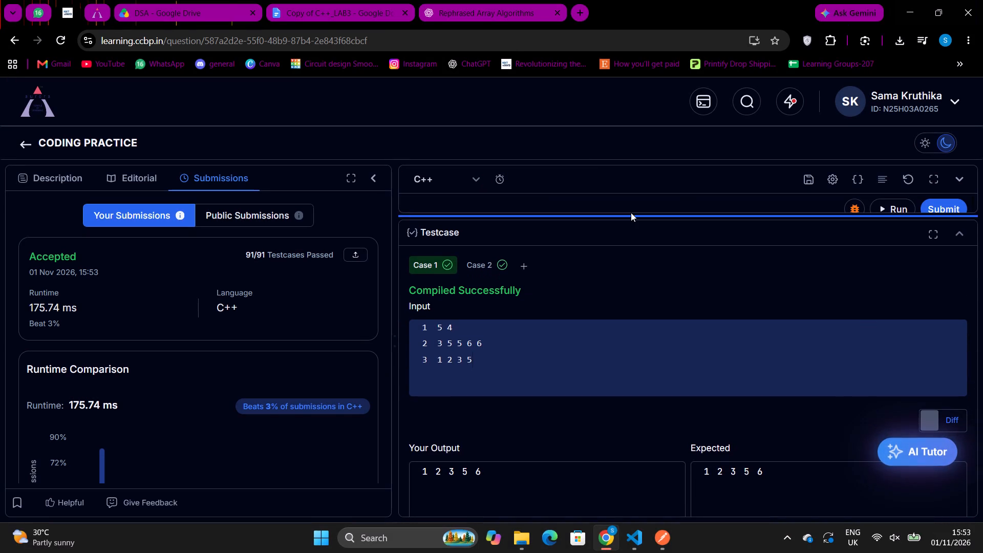
{"action": "key", "text": "shift+super+s"}
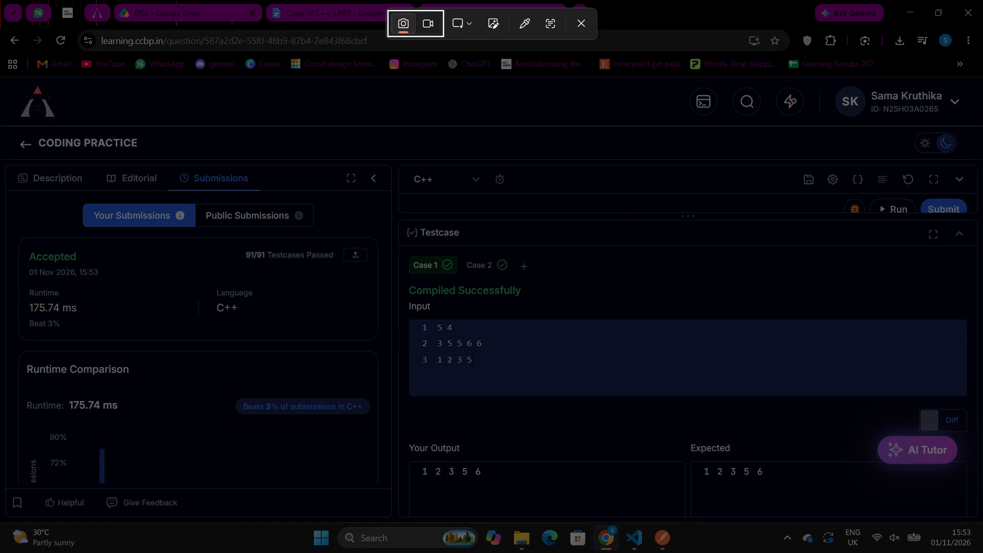
{"action": "left_click_drag", "start_coordinate": [0, 79], "coordinate": [982, 527]}
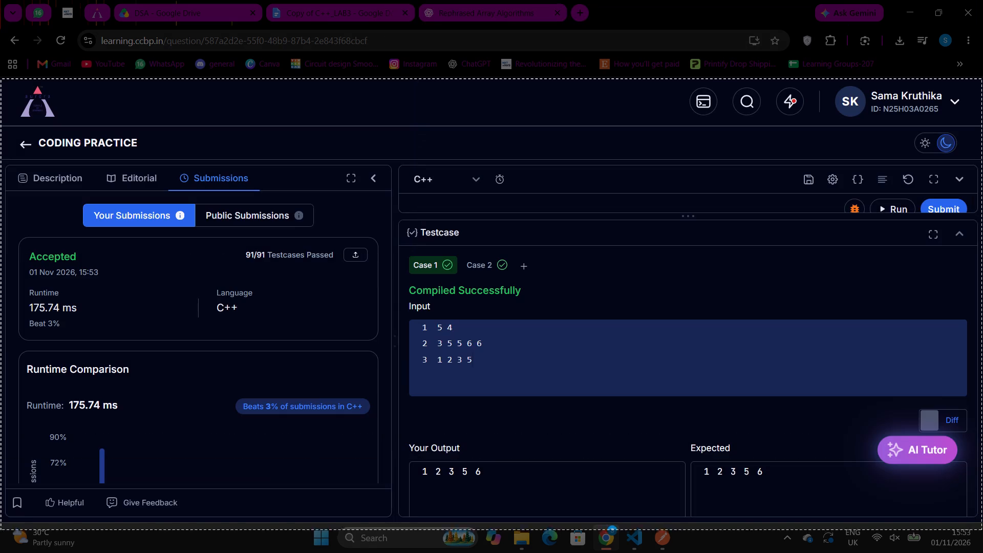
{"action": "left_click_drag", "start_coordinate": [982, 527], "coordinate": [982, 517]}
Replace the Brute force Approach output screenshot under 2.3.3 in the report with the newly captured one.
{"action": "left_click", "coordinate": [319, 0]}
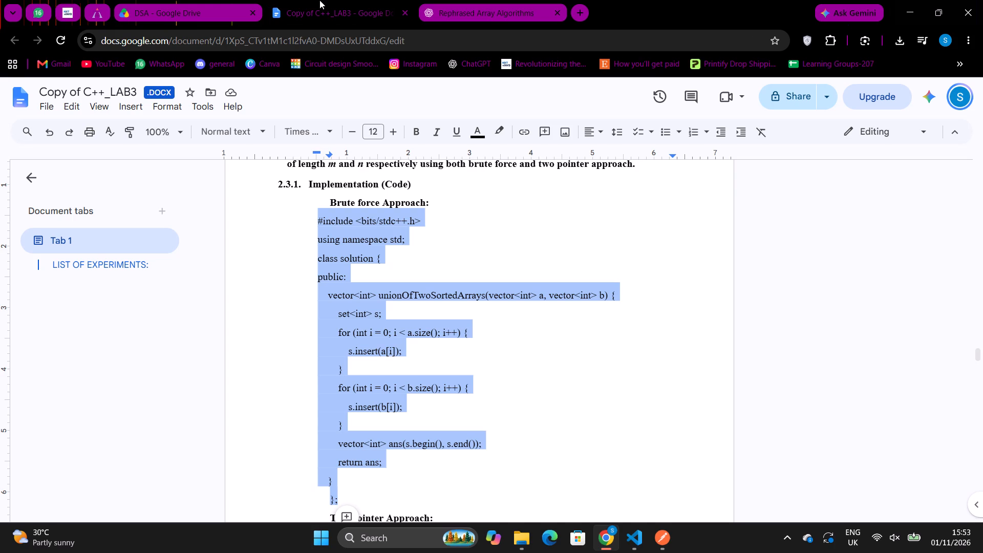
{"action": "scroll", "coordinate": [455, 349], "scroll_direction": "down", "scroll_amount": 8}
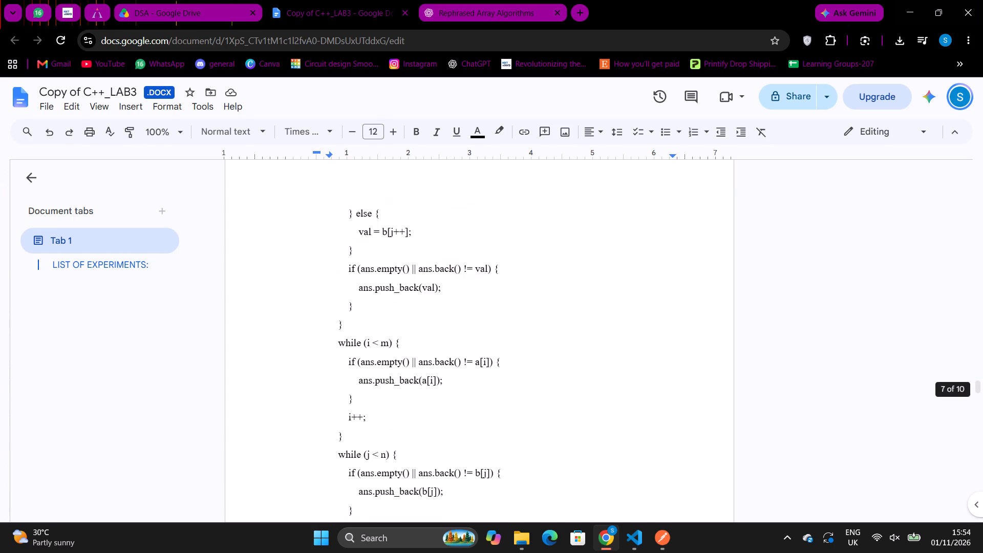
{"action": "scroll", "coordinate": [455, 349], "scroll_direction": "down", "scroll_amount": 9}
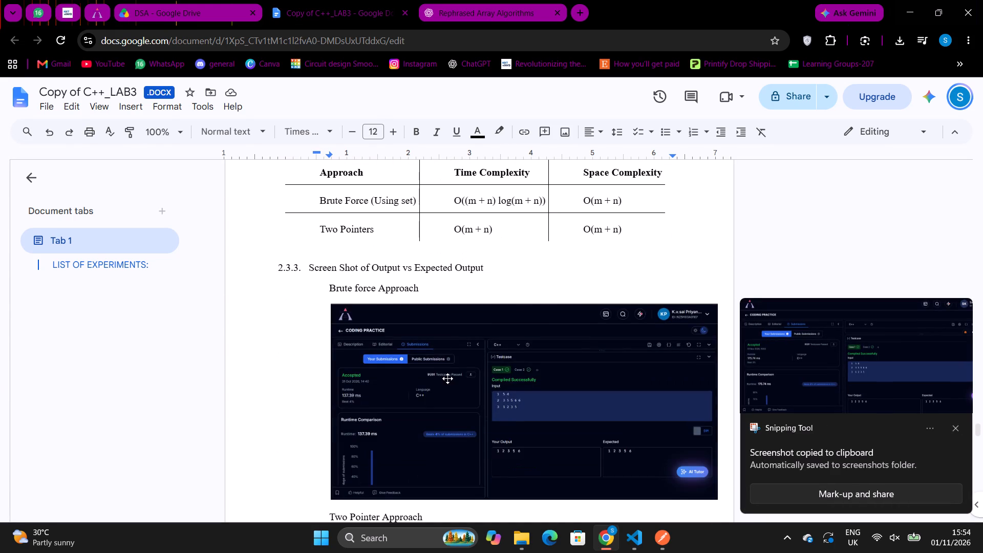
{"action": "scroll", "coordinate": [447, 378], "scroll_direction": "down", "scroll_amount": 2}
{"action": "left_click", "coordinate": [466, 359]}
{"action": "scroll", "coordinate": [466, 359], "scroll_direction": "up", "scroll_amount": 2}
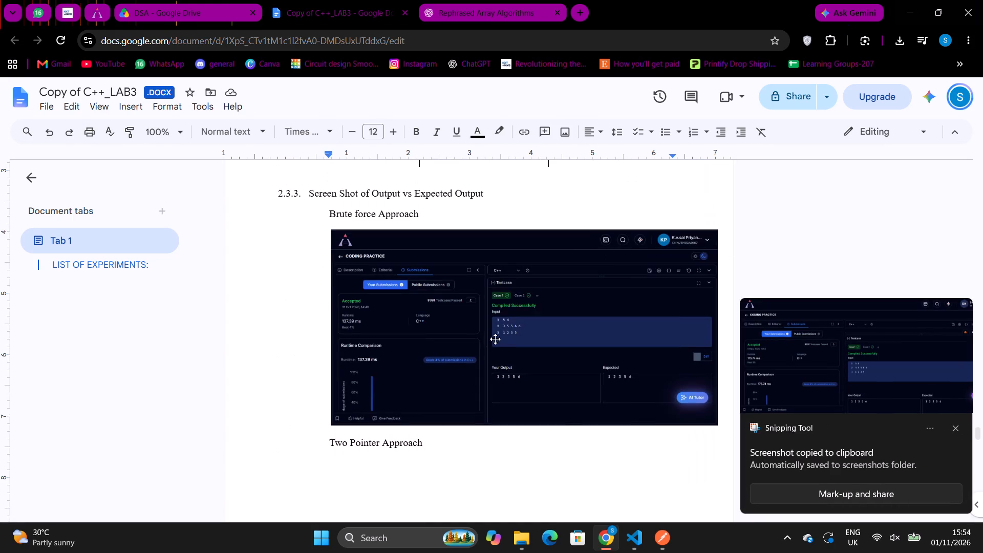
{"action": "left_click", "coordinate": [501, 337]}
{"action": "key", "text": "BackSpace"}
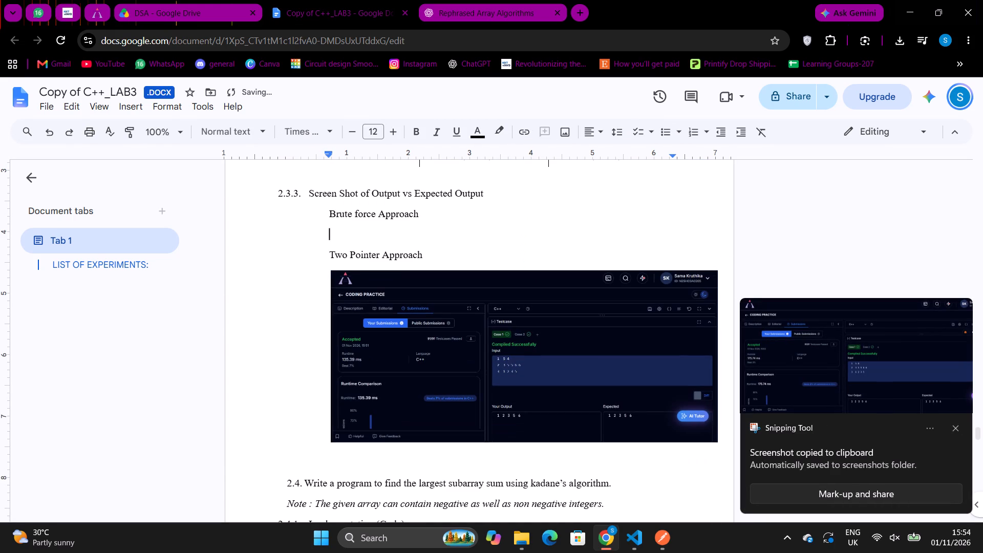
{"action": "key", "text": "ctrl+v"}
Make the 2.3.2 Complexity Analysis heading bold.
{"action": "scroll", "coordinate": [501, 337], "scroll_direction": "up", "scroll_amount": 2}
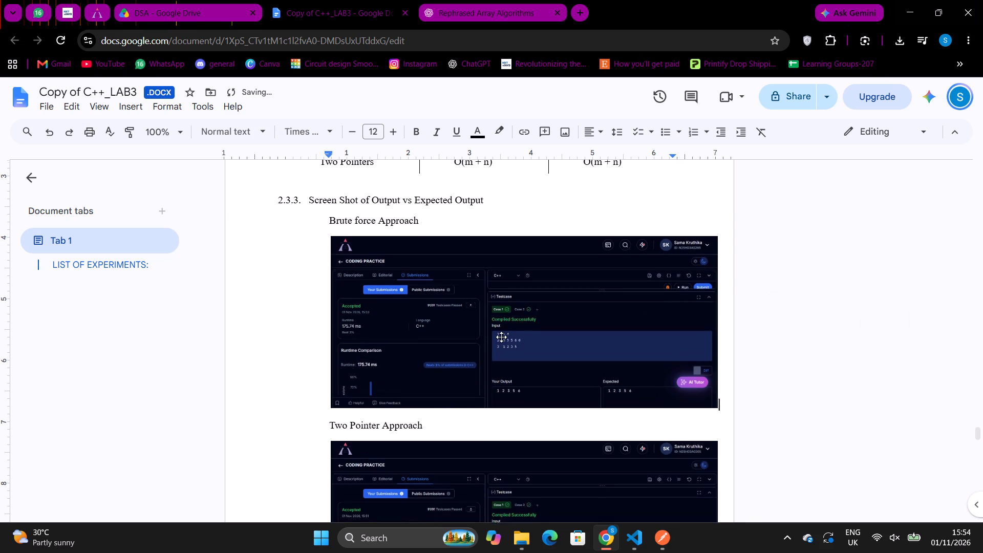
{"action": "scroll", "coordinate": [501, 337], "scroll_direction": "up", "scroll_amount": 6}
{"action": "scroll", "coordinate": [501, 337], "scroll_direction": "down", "scroll_amount": 1}
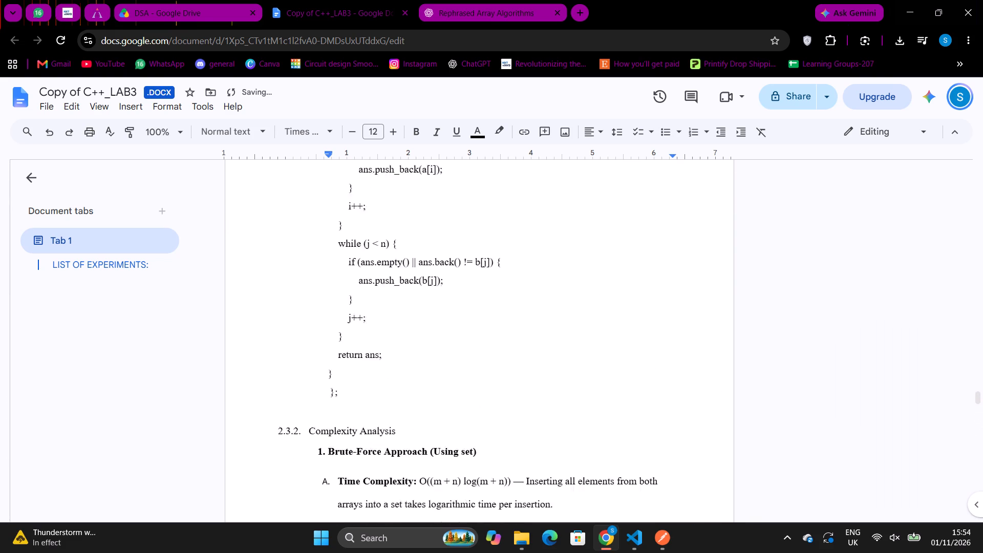
{"action": "scroll", "coordinate": [501, 337], "scroll_direction": "down", "scroll_amount": 1}
{"action": "triple_click", "coordinate": [379, 397]}
{"action": "triple_click", "coordinate": [363, 392]}
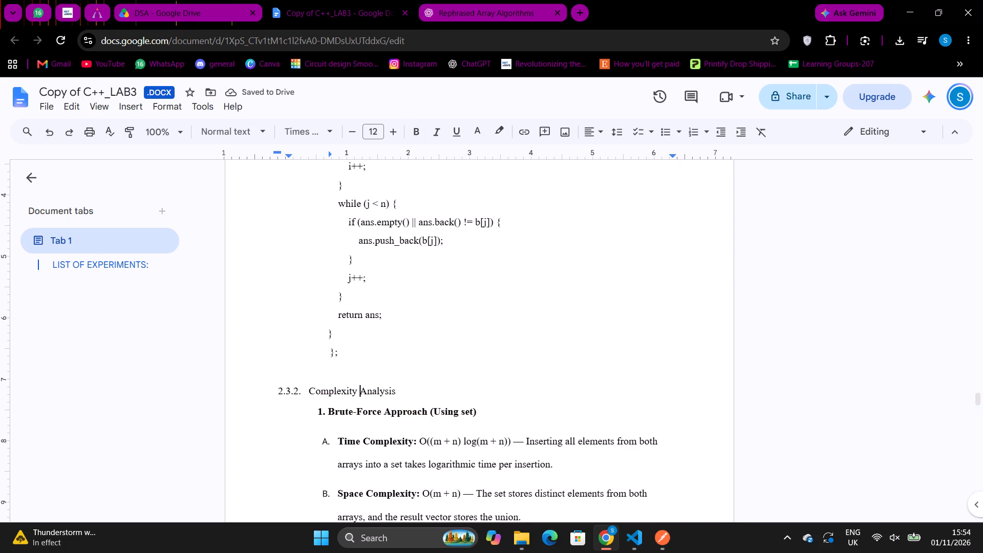
{"action": "key", "text": "ctrl+b"}
Add blank space after the Brute-Force space complexity item in 2.3.2 so the Two-Pointer Approach heading starts on the next page.
{"action": "scroll", "coordinate": [363, 392], "scroll_direction": "down", "scroll_amount": 2}
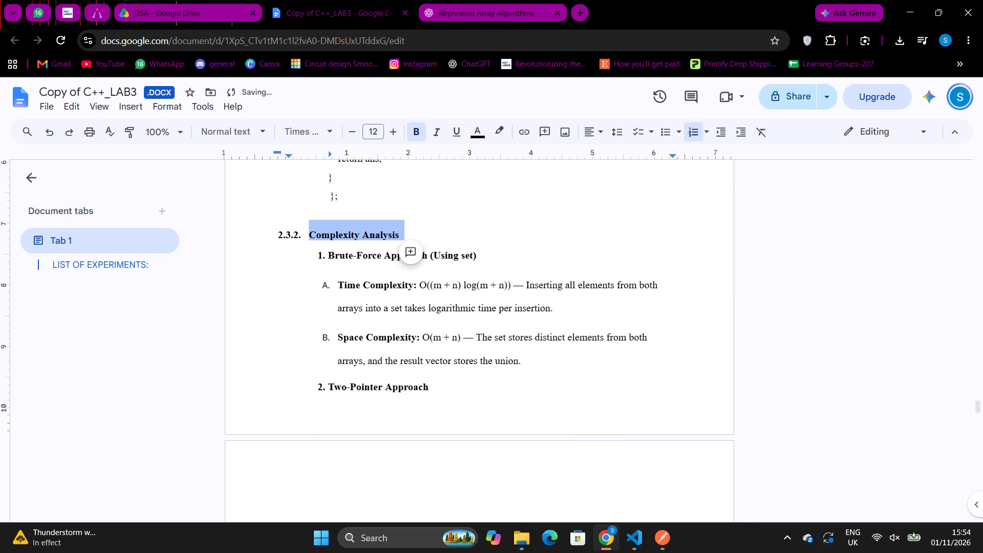
{"action": "left_click", "coordinate": [547, 353]}
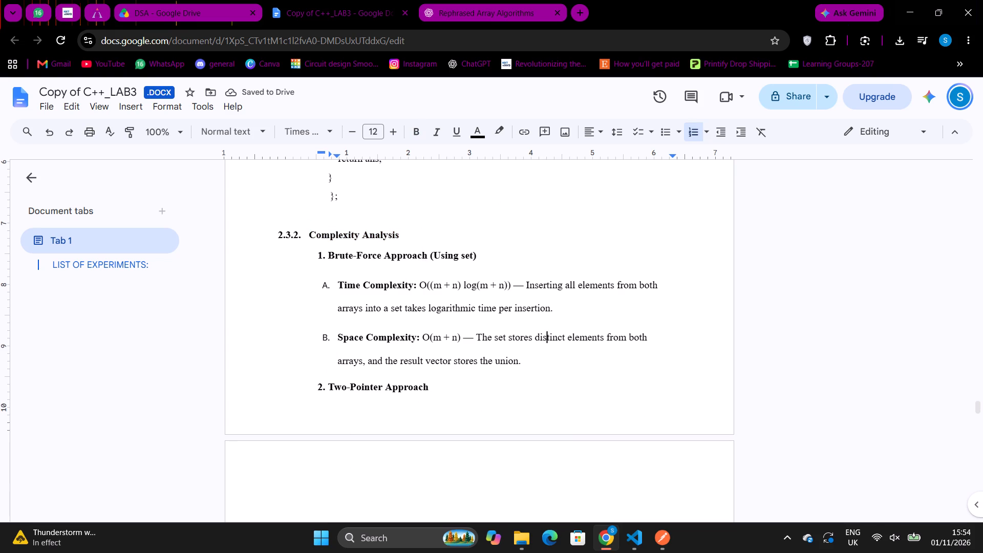
{"action": "left_click", "coordinate": [538, 365]}
{"action": "key", "text": "Return"}
{"action": "key", "text": "BackSpace"}
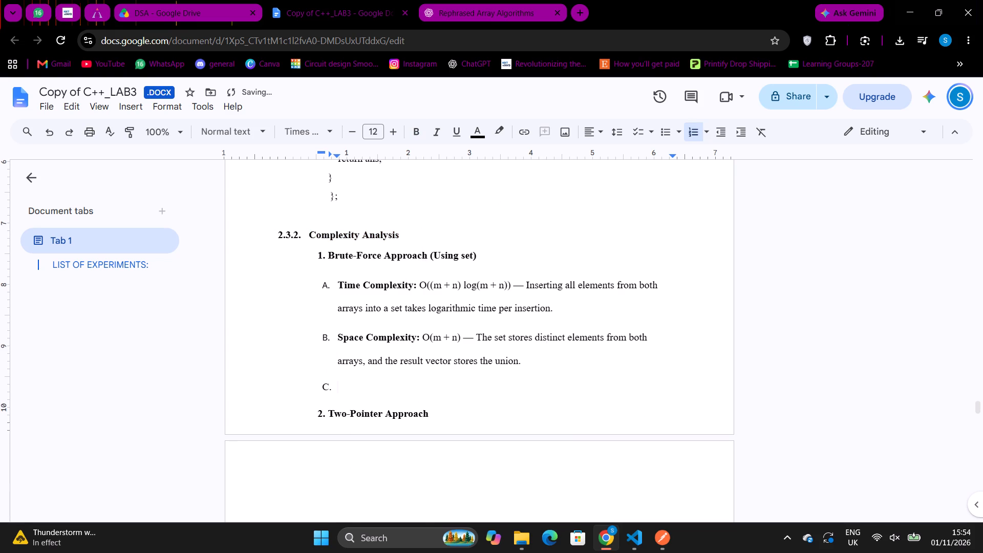
{"action": "key", "text": "Return"}
Apply a 0.5 pt border to all cells of the complexity comparison table in section 2.3.2.
{"action": "scroll", "coordinate": [538, 365], "scroll_direction": "down", "scroll_amount": 3}
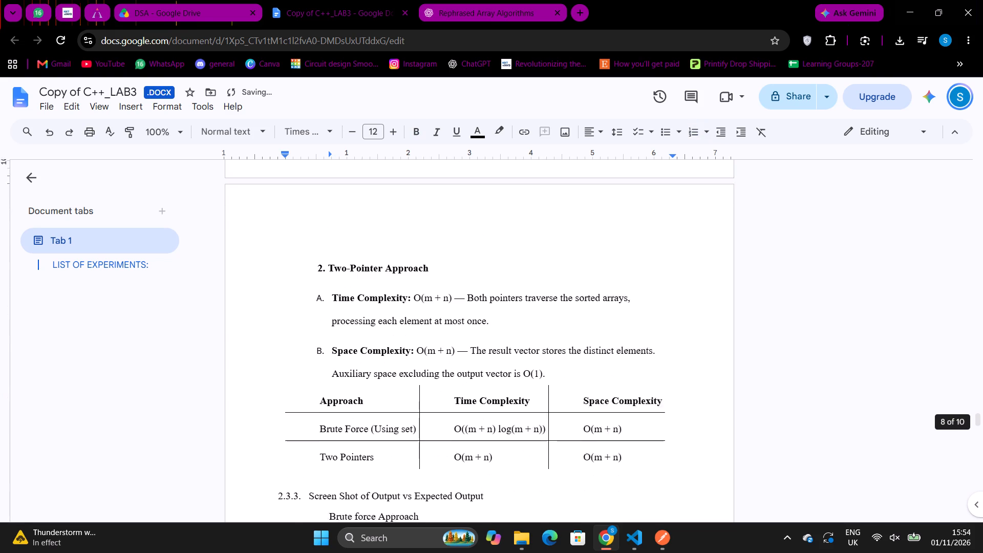
{"action": "scroll", "coordinate": [538, 365], "scroll_direction": "down", "scroll_amount": 2}
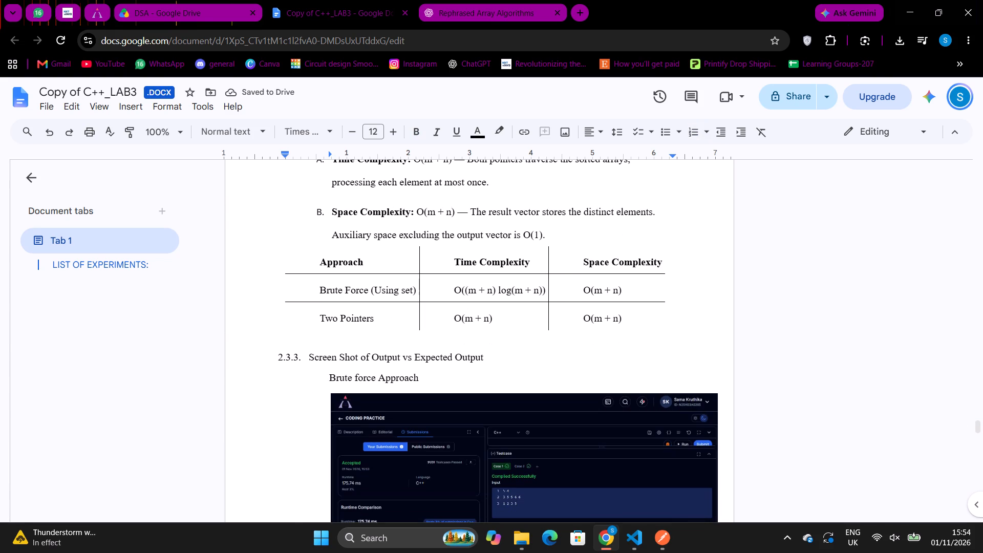
{"action": "left_click_drag", "start_coordinate": [326, 265], "coordinate": [553, 308]}
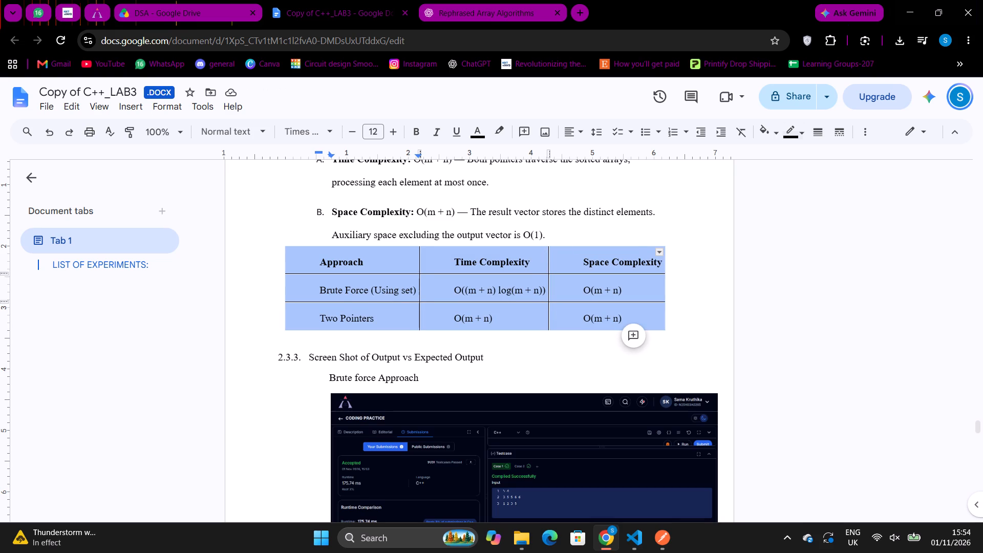
{"action": "left_click", "coordinate": [875, 138]}
{"action": "left_click", "coordinate": [872, 138]}
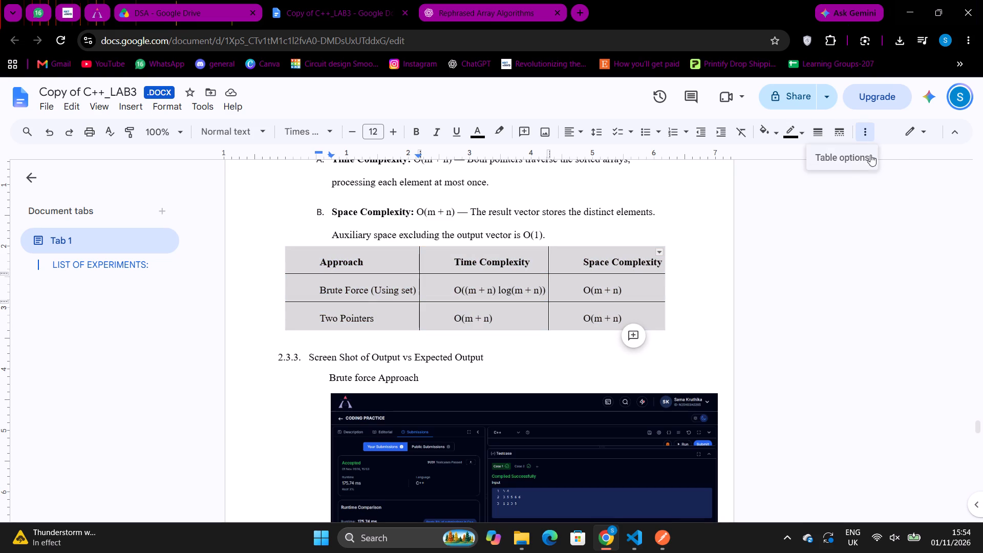
{"action": "left_click", "coordinate": [838, 161]}
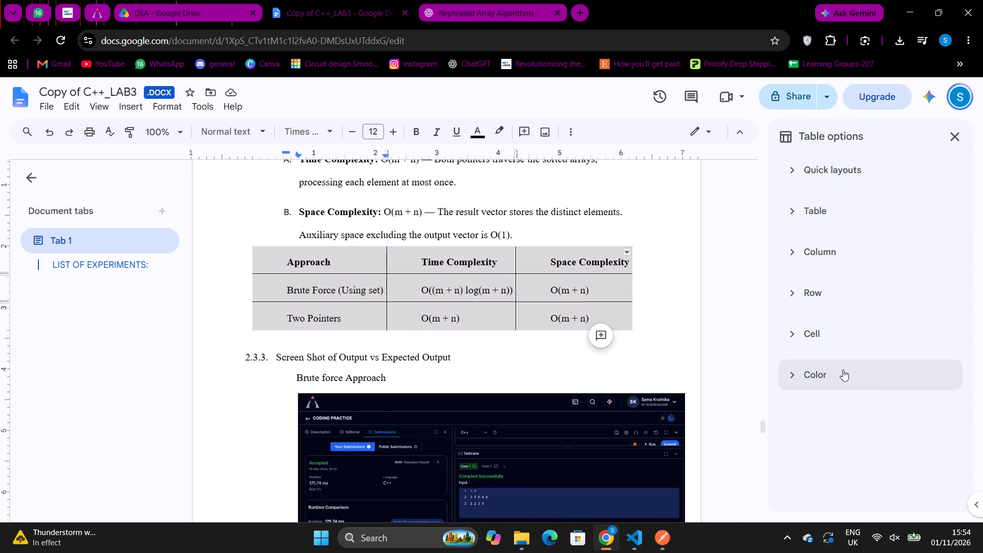
{"action": "left_click", "coordinate": [838, 369]}
{"action": "scroll", "coordinate": [838, 369], "scroll_direction": "down", "scroll_amount": 2}
{"action": "left_click", "coordinate": [879, 422]}
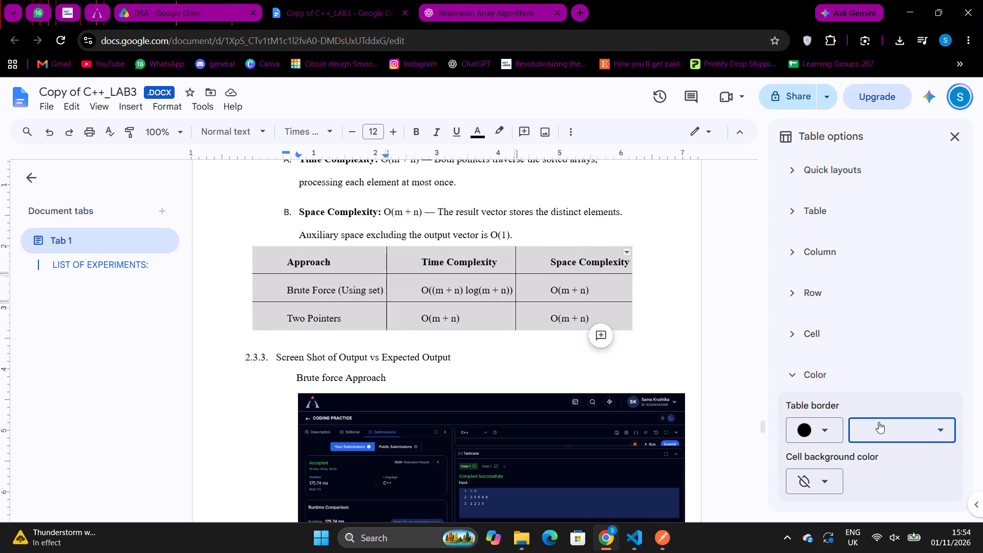
{"action": "left_click", "coordinate": [884, 257]}
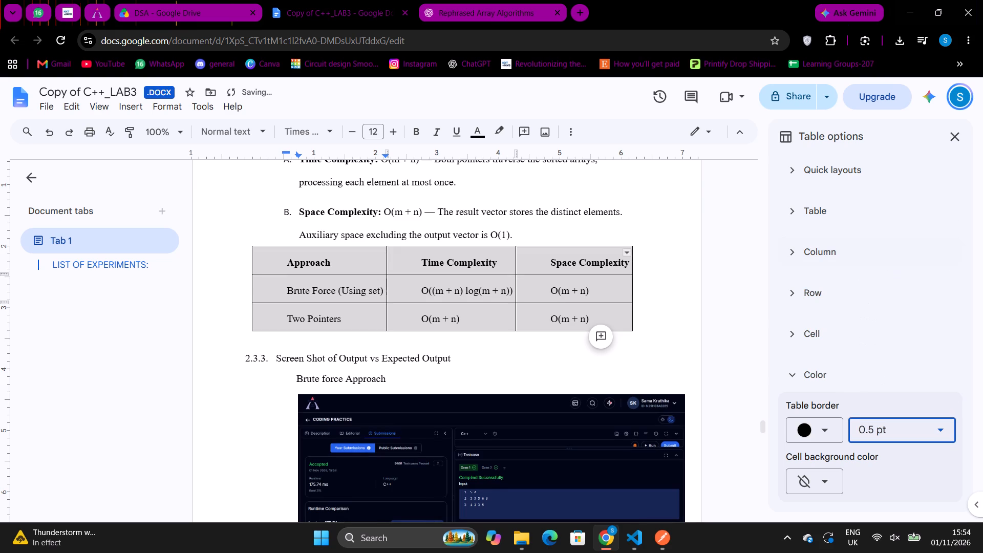
{"action": "left_click", "coordinate": [639, 253]}
Bold the 2.3.3 Screen Shot of Output vs Expected Output heading and its Brute force Approach and Two Pointer Approach subheadings.
{"action": "scroll", "coordinate": [639, 253], "scroll_direction": "down", "scroll_amount": 1}
{"action": "scroll", "coordinate": [539, 267], "scroll_direction": "down", "scroll_amount": 1}
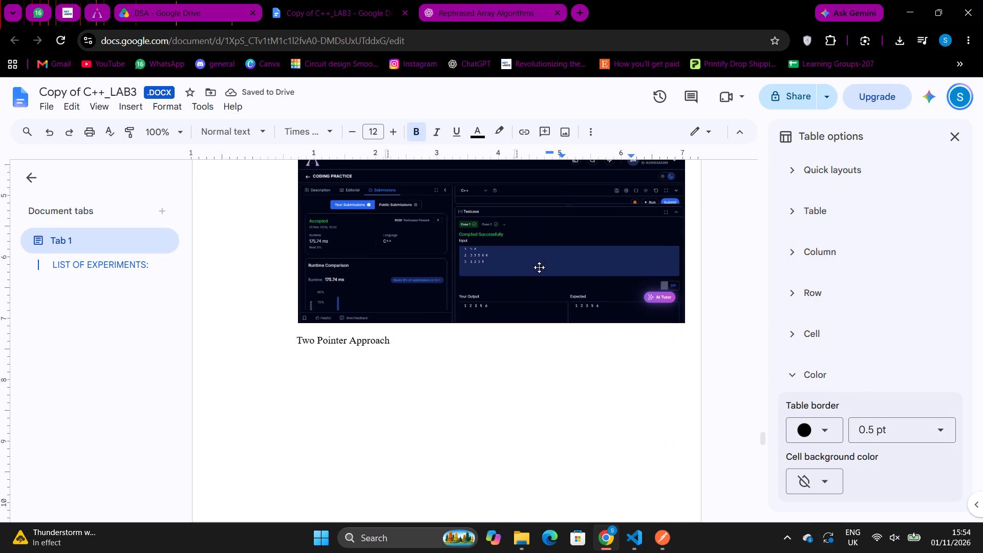
{"action": "scroll", "coordinate": [539, 267], "scroll_direction": "down", "scroll_amount": 1}
{"action": "scroll", "coordinate": [368, 322], "scroll_direction": "up", "scroll_amount": 1}
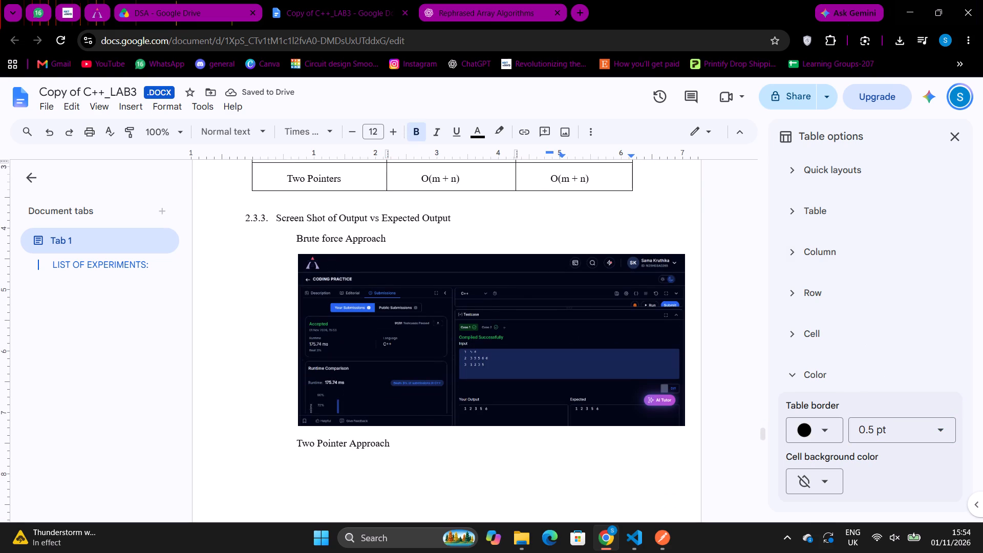
{"action": "left_click_drag", "start_coordinate": [406, 237], "coordinate": [274, 219]}
{"action": "key", "text": "ctrl+b"}
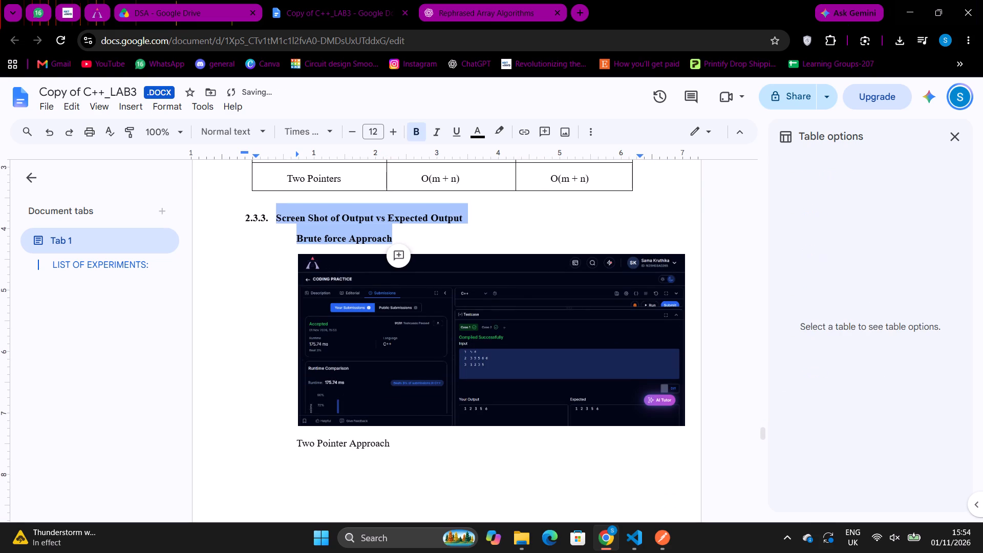
{"action": "triple_click", "coordinate": [351, 443]}
{"action": "key", "text": "ctrl+b"}
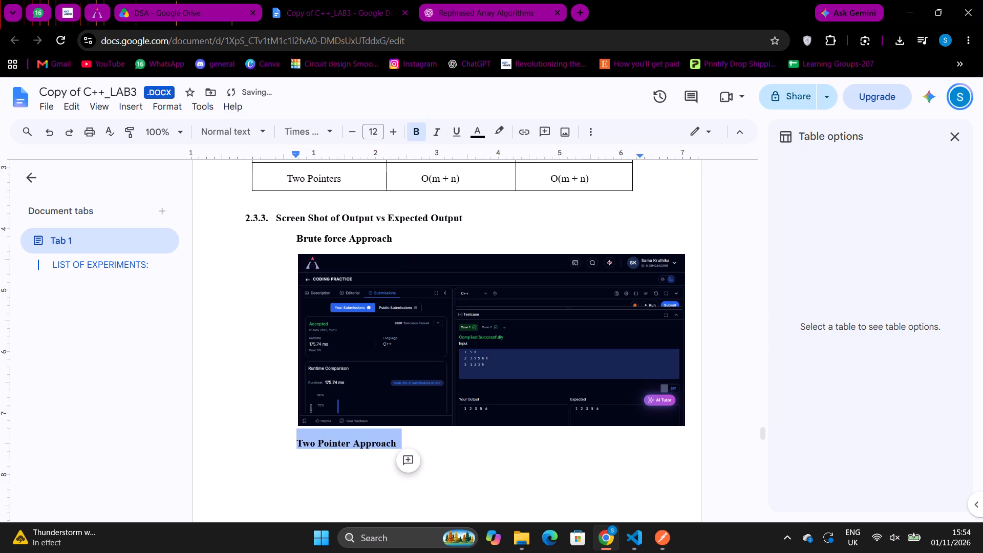
Insert blank lines before the Two Pointer Approach subheading in 2.3.3 to move it onto the next page.
{"action": "left_click", "coordinate": [300, 446]}
{"action": "key", "text": "Return"}
{"action": "key", "text": "Return"}
{"action": "key", "text": "Return"}
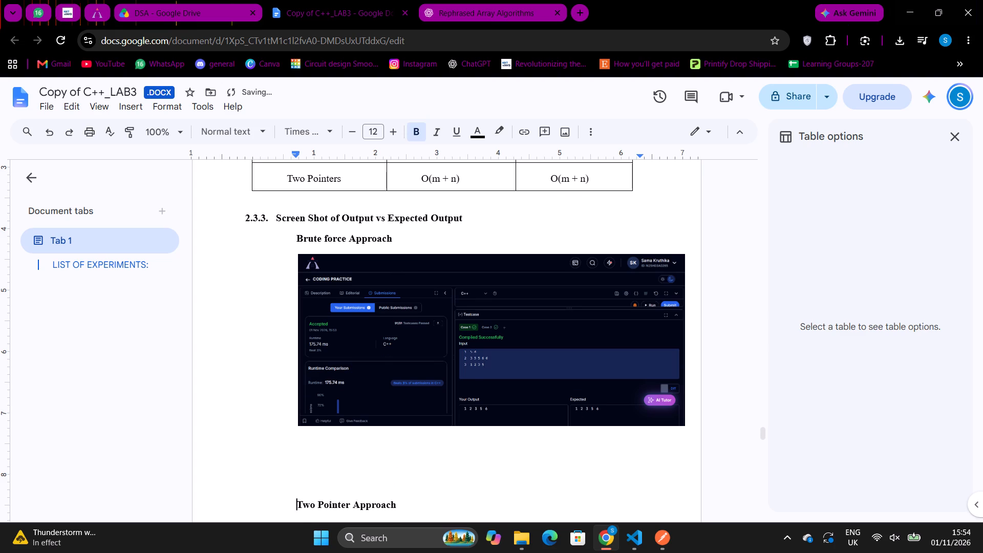
{"action": "key", "text": "Return"}
{"action": "key", "text": "Return"}
{"action": "key", "text": "Return"}
{"action": "key", "text": "Return"}
{"action": "key", "text": "Return"}
{"action": "key", "text": "Return"}
{"action": "key", "text": "Return"}
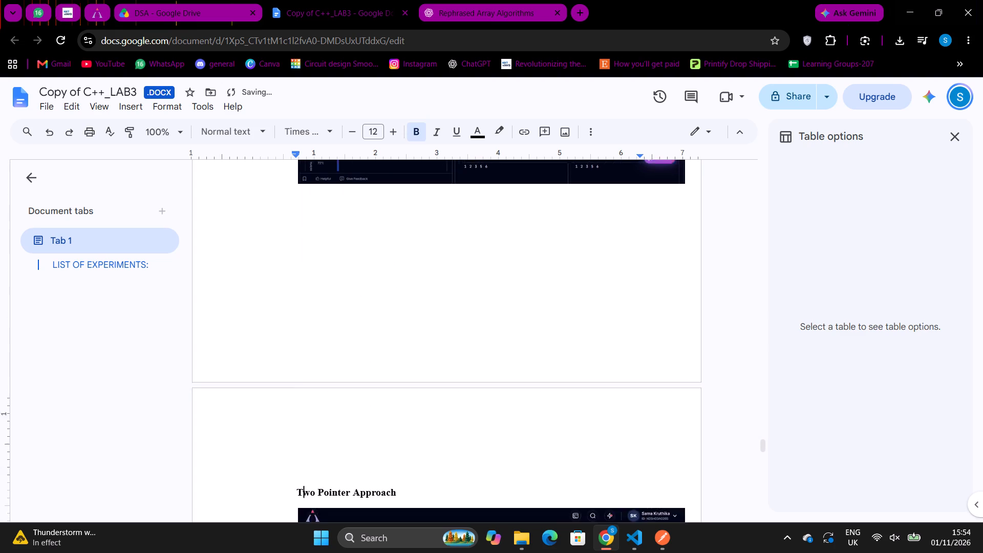
Trim the surplus blank lines above the Two Pointer Approach subheading in 2.3.3 and adjust its position with a line break and spaces.
{"action": "key", "text": "BackSpace"}
{"action": "key", "text": "BackSpace"}
{"action": "key", "text": "BackSpace"}
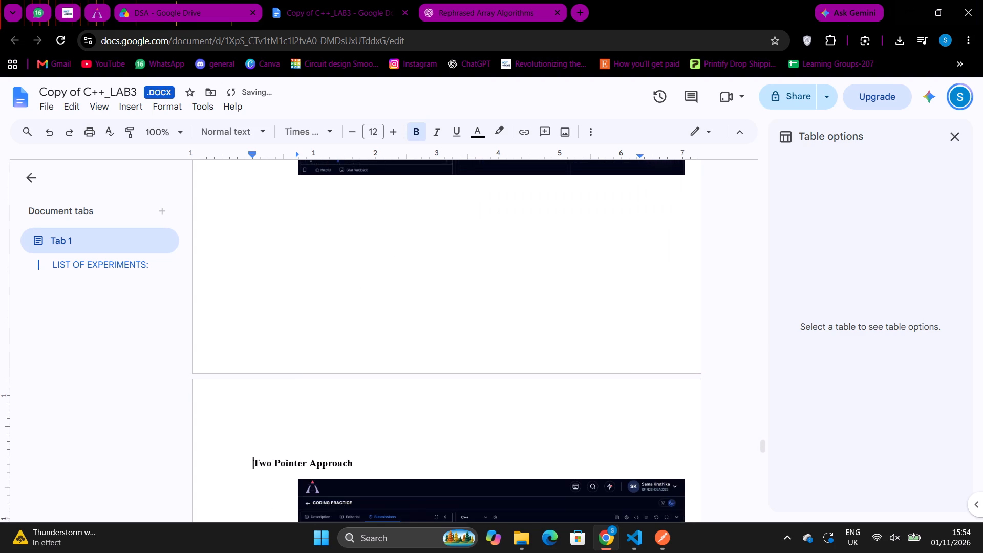
{"action": "key", "text": "BackSpace"}
{"action": "key", "text": "shift+Return"}
{"action": "key", "text": "Return"}
{"action": "key", "text": "space"}
{"action": "key", "text": "space"}
{"action": "key", "text": "space"}
Insert one unnumbered blank line between the complexity table and the heading, keeping the heading numbered 2.3.3.
{"action": "scroll", "coordinate": [307, 451], "scroll_direction": "up", "scroll_amount": 4}
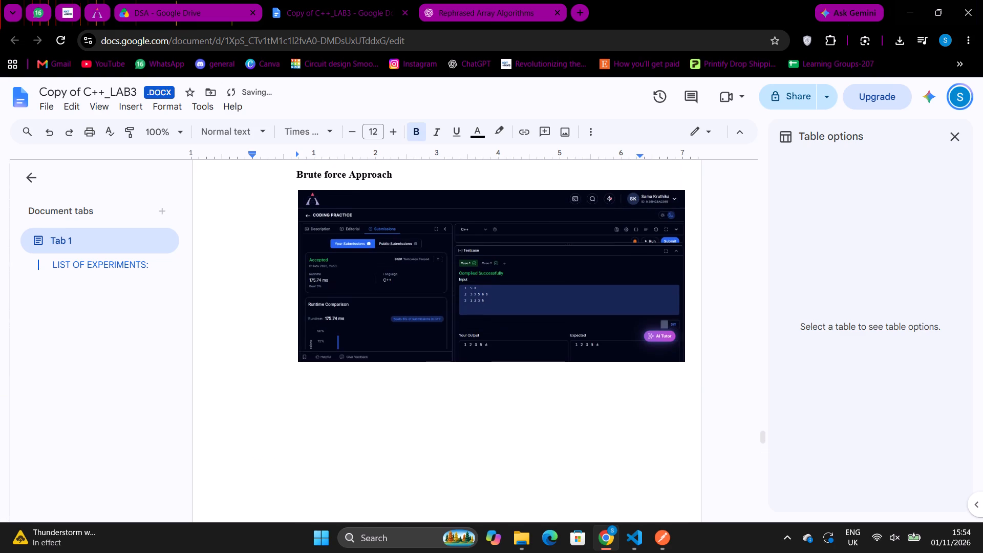
{"action": "scroll", "coordinate": [307, 451], "scroll_direction": "up", "scroll_amount": 1}
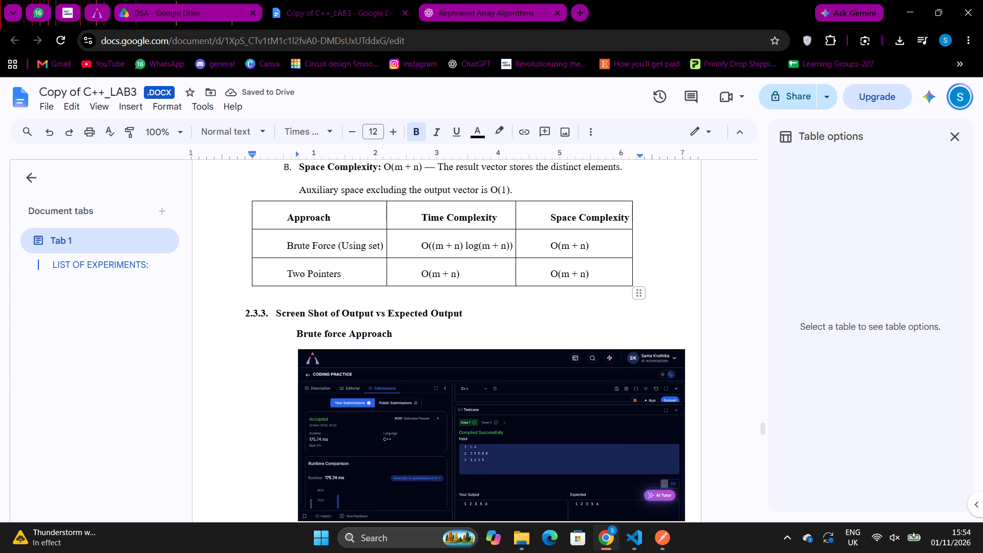
{"action": "left_click", "coordinate": [639, 281]}
{"action": "left_click", "coordinate": [243, 314]}
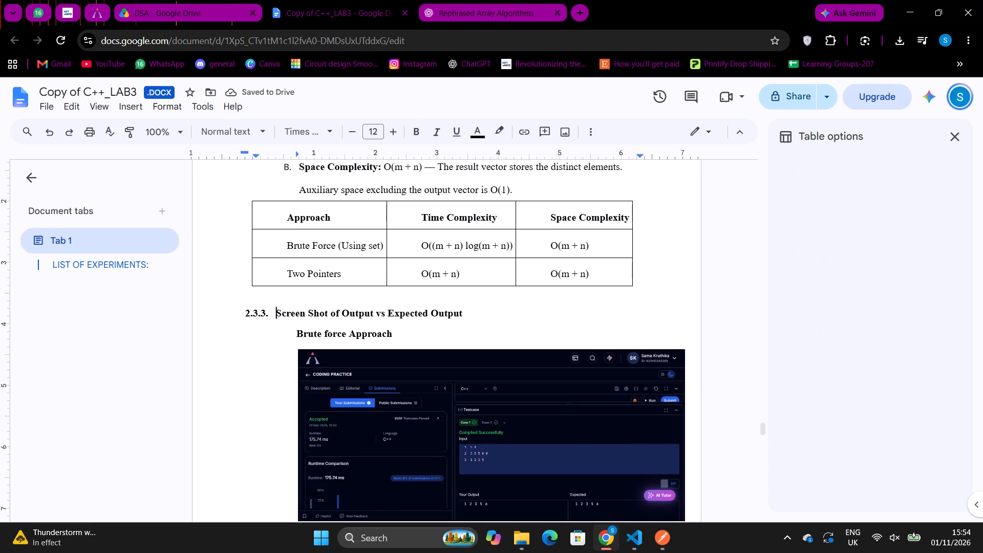
{"action": "key", "text": "Return"}
{"action": "key", "text": "Return"}
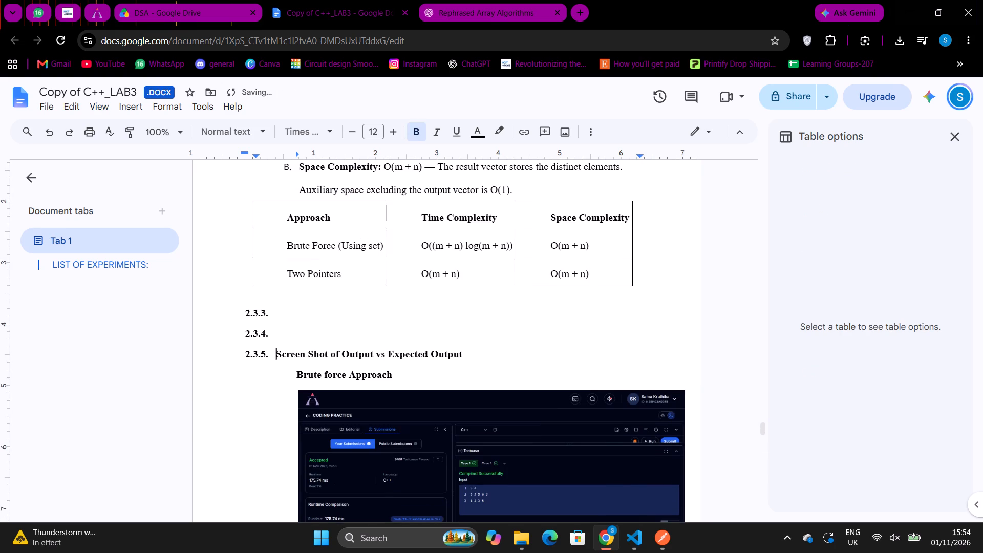
{"action": "left_click_drag", "start_coordinate": [283, 337], "coordinate": [239, 318]}
{"action": "left_click", "coordinate": [284, 330]}
{"action": "left_click", "coordinate": [291, 331]}
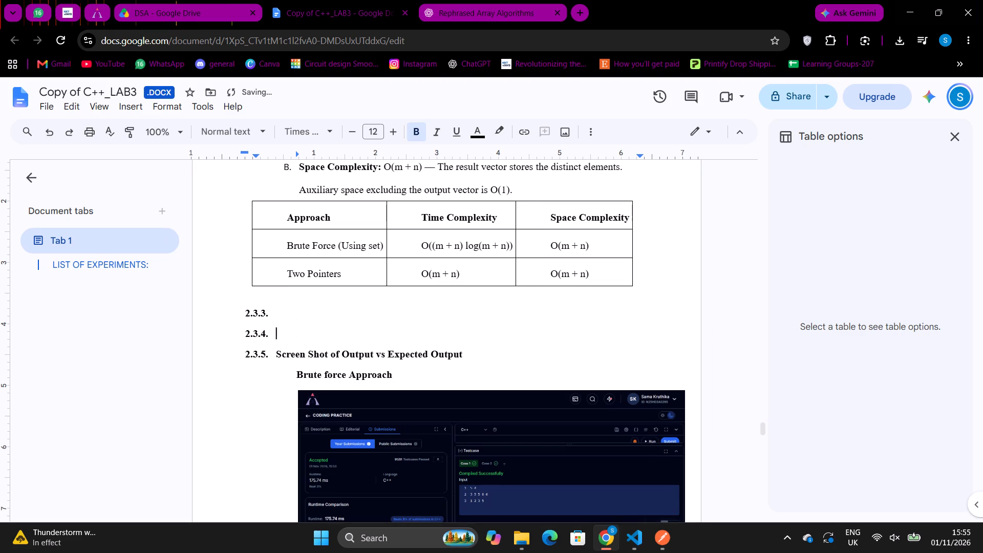
{"action": "key", "text": "BackSpace"}
{"action": "key", "text": "BackSpace"}
{"action": "key", "text": "BackSpace"}
{"action": "key", "text": "BackSpace"}
{"action": "key", "text": "BackSpace"}
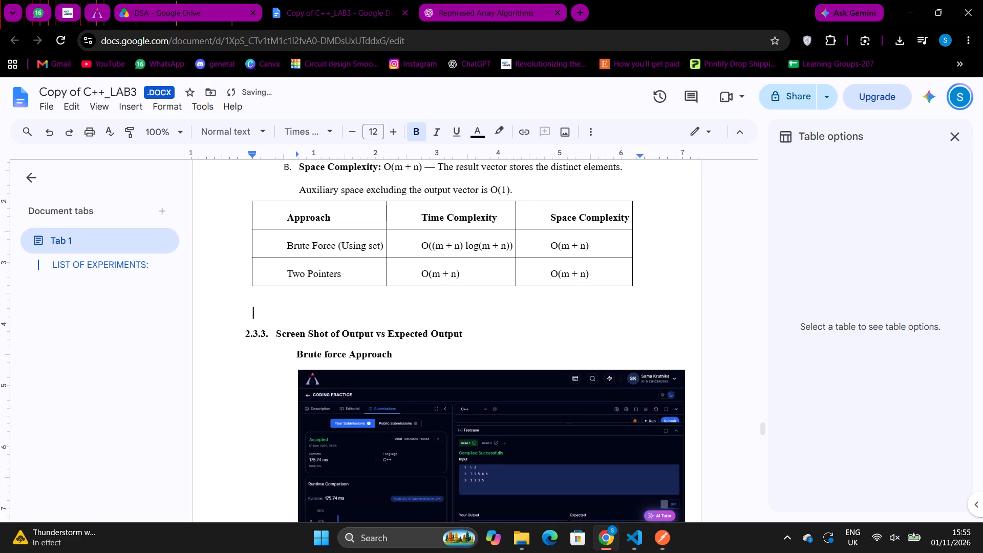
{"action": "key", "text": "Return"}
{"action": "key", "text": "BackSpace"}
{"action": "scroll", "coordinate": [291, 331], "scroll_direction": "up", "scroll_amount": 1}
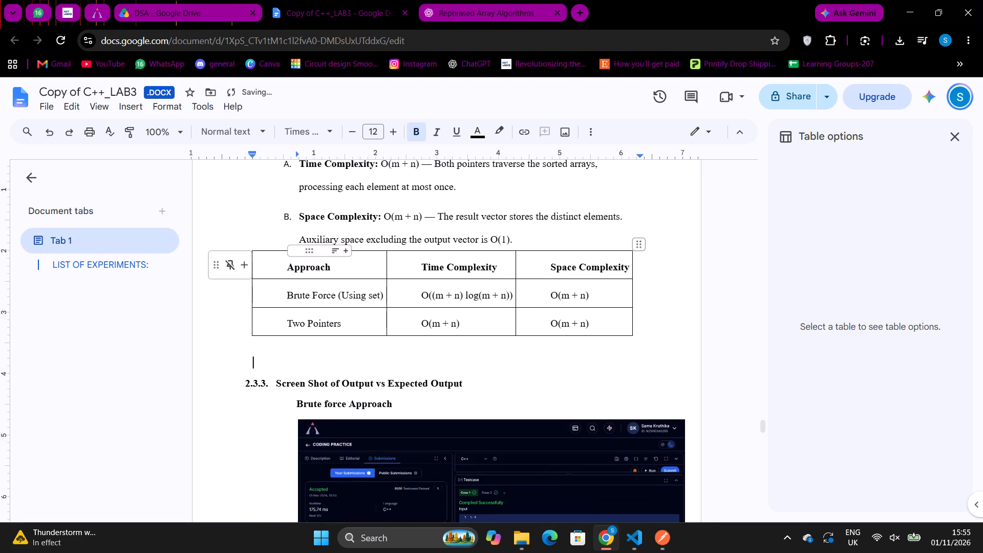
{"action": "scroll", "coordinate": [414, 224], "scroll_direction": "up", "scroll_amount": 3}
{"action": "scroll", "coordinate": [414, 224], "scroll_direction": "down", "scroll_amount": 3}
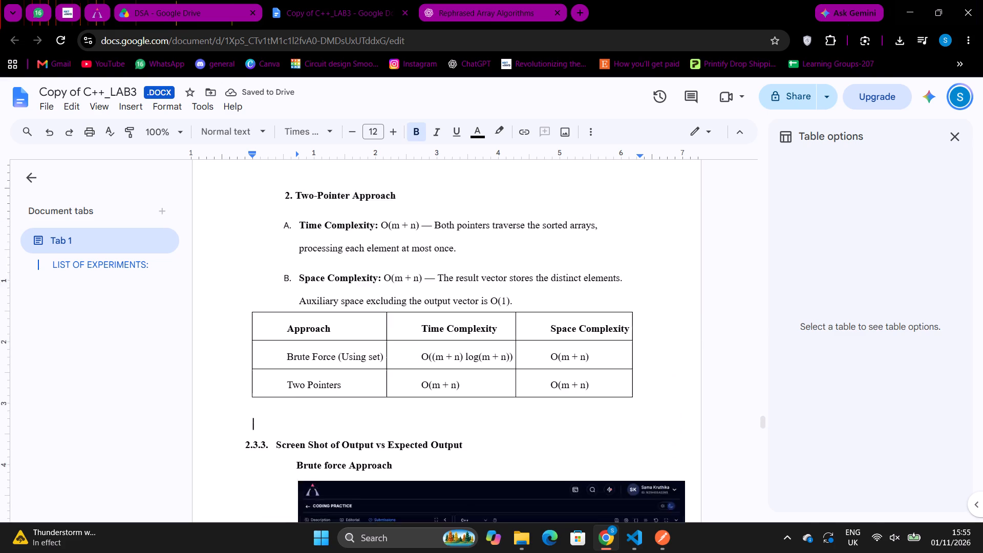
Trim the blank lines above the Two Pointer Approach subheading in 2.3.3 by a net one line.
{"action": "scroll", "coordinate": [414, 224], "scroll_direction": "down", "scroll_amount": 8}
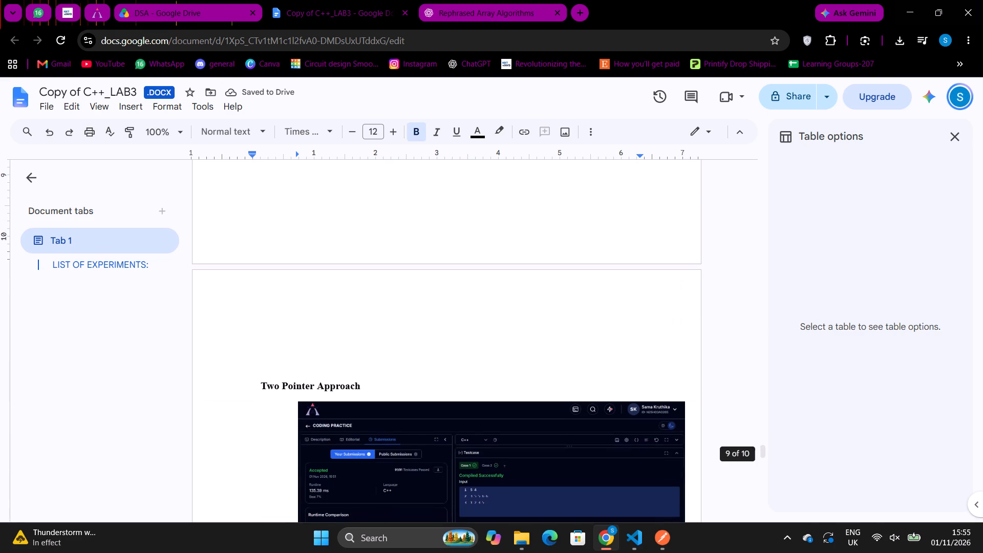
{"action": "left_click", "coordinate": [319, 351]}
{"action": "key", "text": "BackSpace"}
{"action": "key", "text": "BackSpace"}
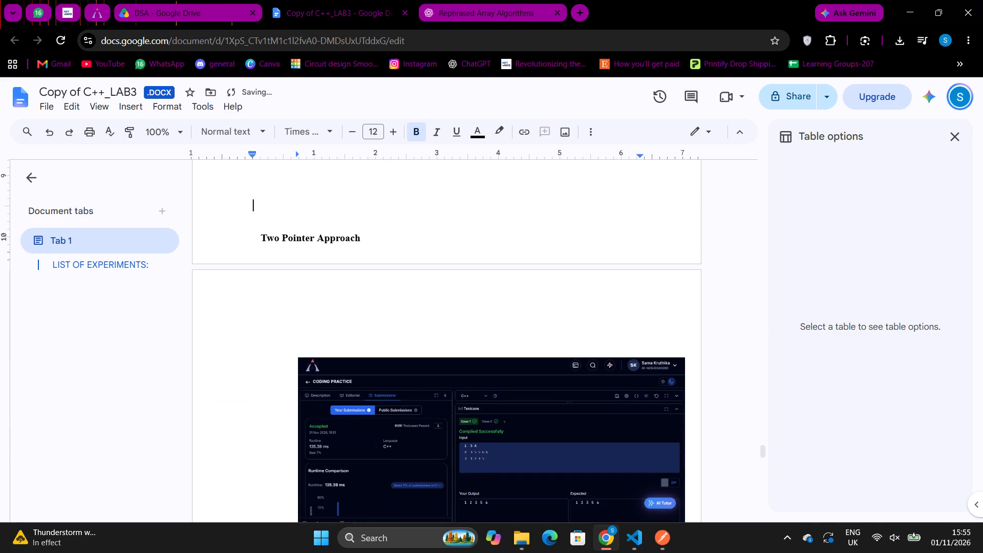
{"action": "key", "text": "Return"}
Bold the 2.4 question title, its Note line and the 2.4.1 Implementation (Code) heading.
{"action": "scroll", "coordinate": [319, 351], "scroll_direction": "down", "scroll_amount": 4}
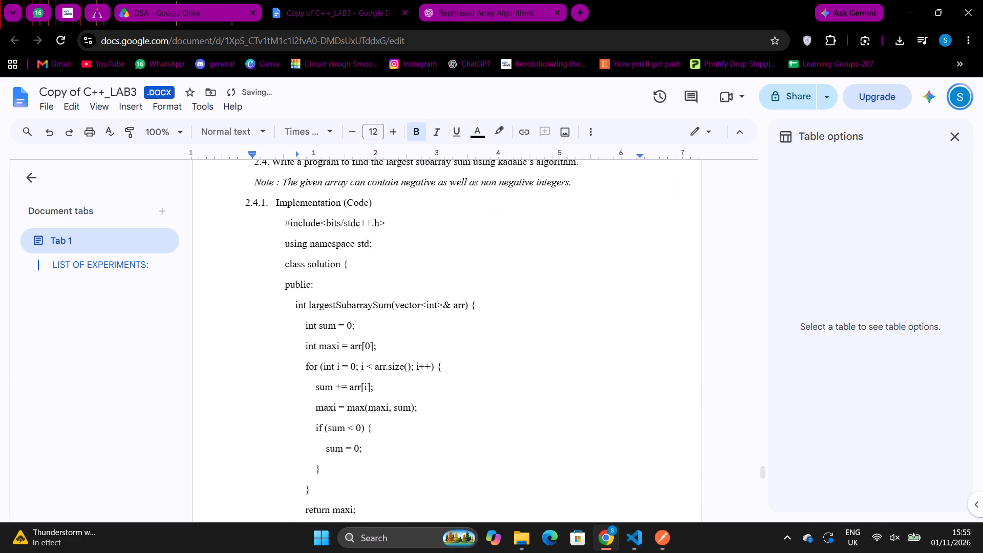
{"action": "scroll", "coordinate": [357, 416], "scroll_direction": "up", "scroll_amount": 1}
{"action": "left_click_drag", "start_coordinate": [380, 265], "coordinate": [272, 242]}
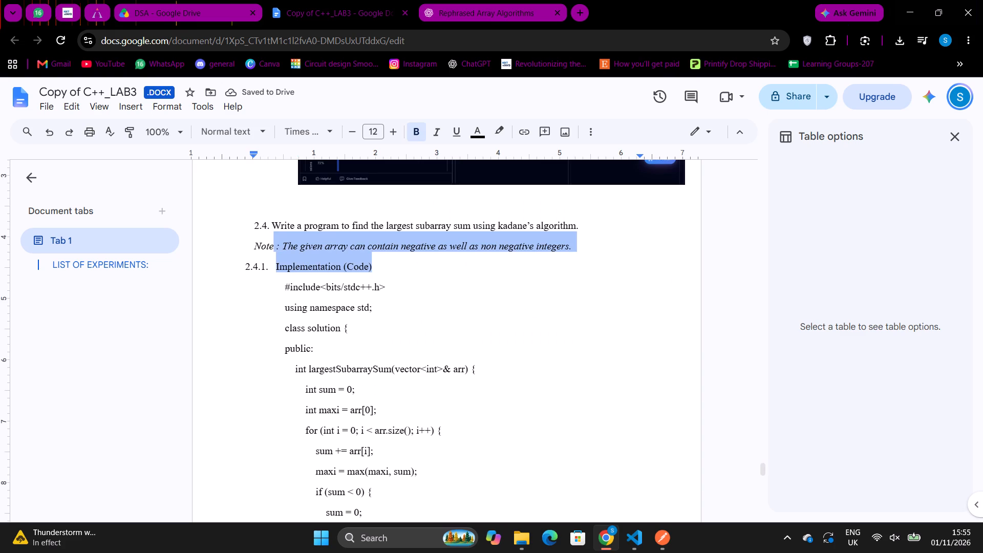
{"action": "left_click_drag", "start_coordinate": [272, 242], "coordinate": [253, 220]}
{"action": "key", "text": "ctrl+b"}
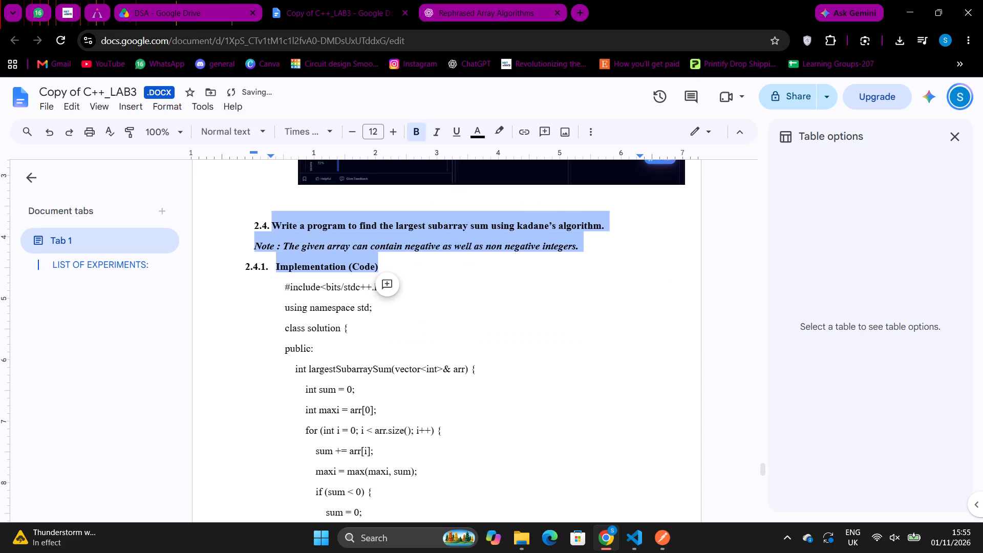
{"action": "left_click", "coordinate": [414, 258]}
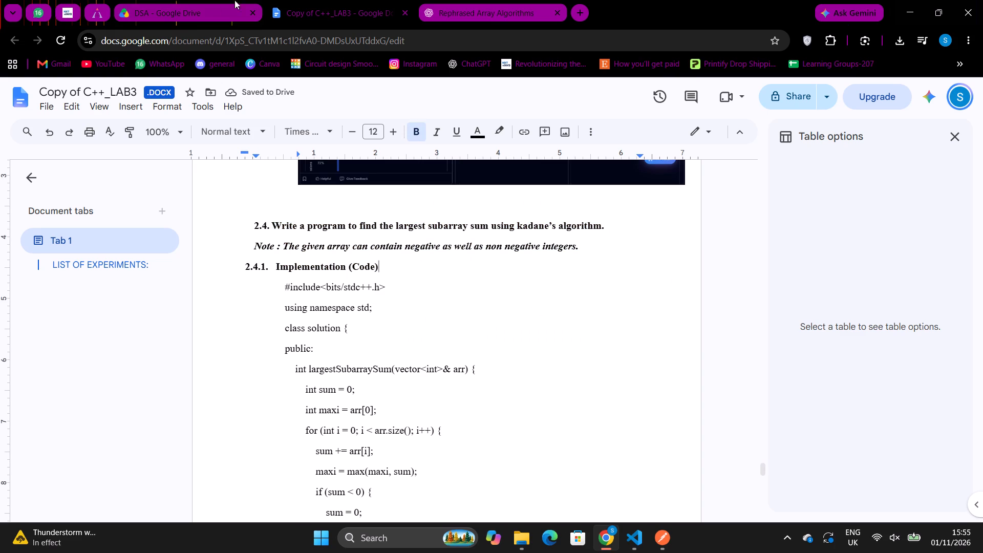
Copy the complete largest subarray sum code from section 2.4.1 of the lab document.
{"action": "left_click", "coordinate": [68, 0]}
{"action": "scroll", "coordinate": [123, 219], "scroll_direction": "right", "scroll_amount": 10}
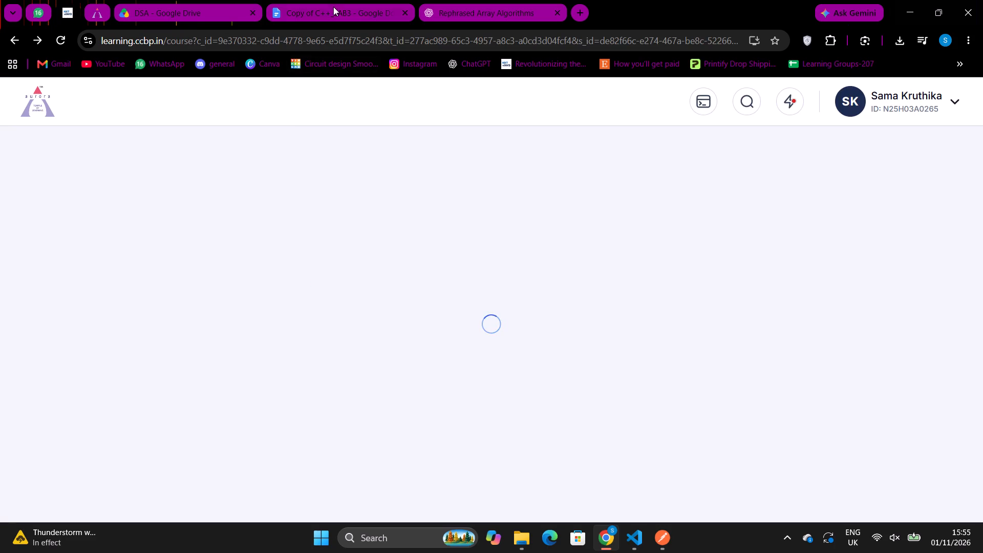
{"action": "left_click", "coordinate": [333, 7]}
{"action": "scroll", "coordinate": [391, 369], "scroll_direction": "down", "scroll_amount": 1}
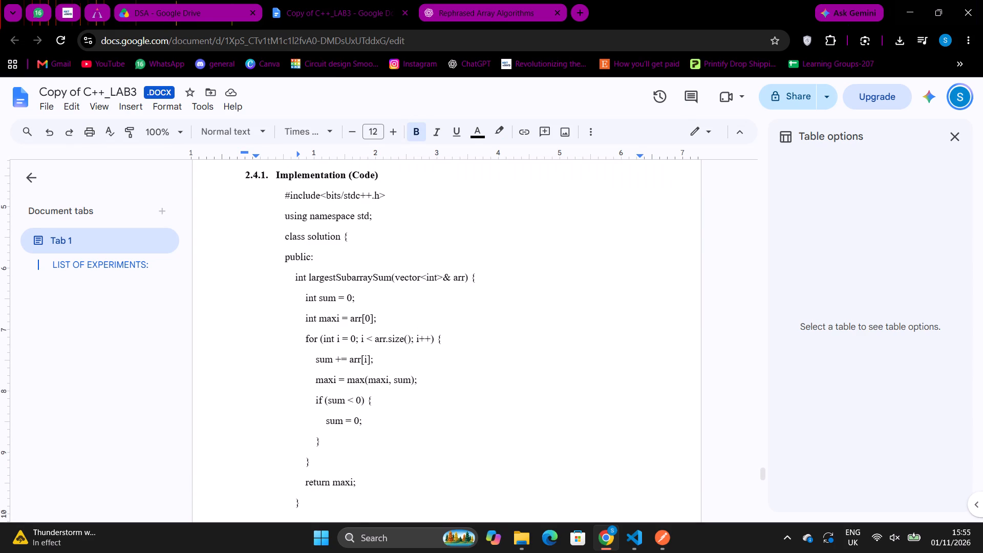
{"action": "left_click_drag", "start_coordinate": [281, 199], "coordinate": [354, 415]}
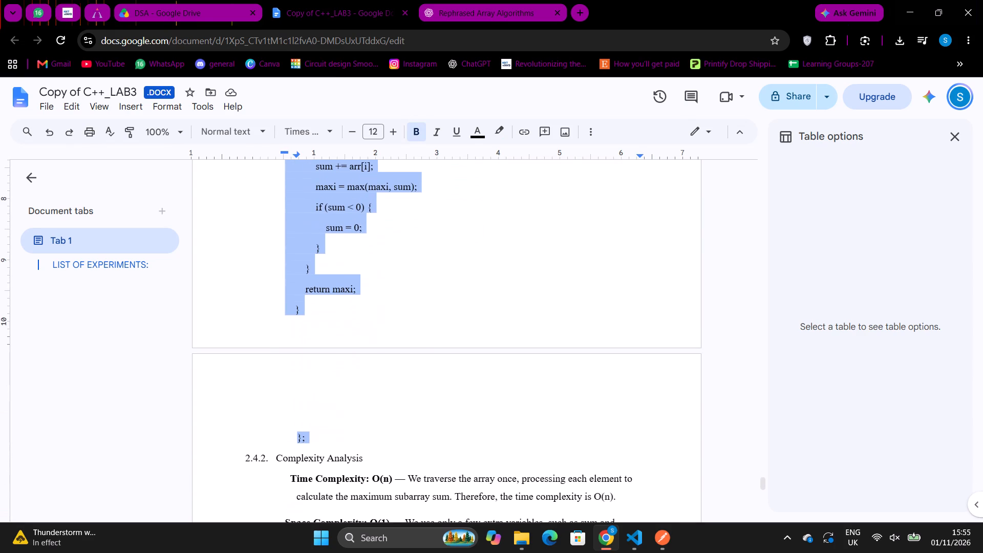
{"action": "left_click_drag", "start_coordinate": [354, 415], "coordinate": [334, 427]}
{"action": "key", "text": "ctrl+c"}
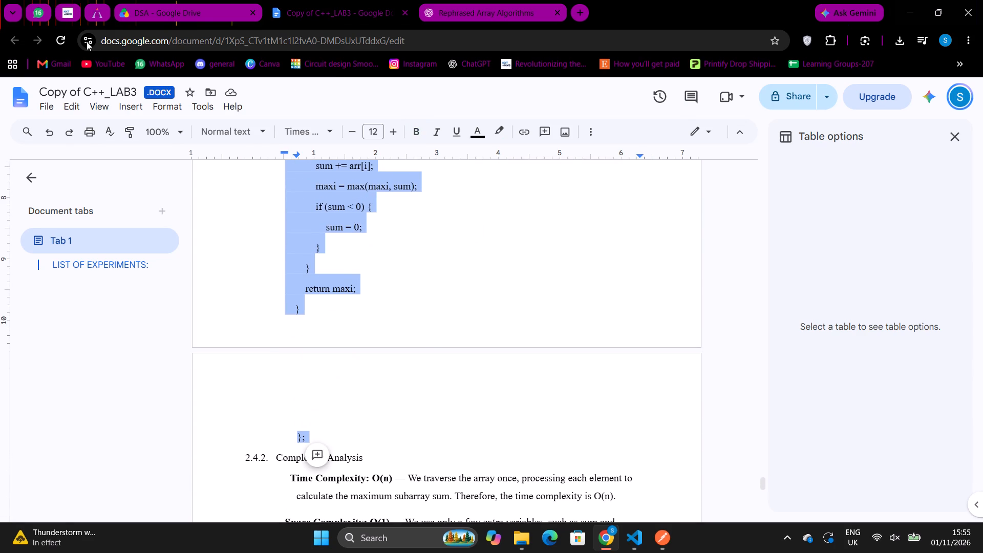
Open the Largest Subarray Sum problem from its Coding Practice on the learning site.
{"action": "left_click", "coordinate": [59, 2]}
{"action": "scroll", "coordinate": [151, 350], "scroll_direction": "down", "scroll_amount": 4}
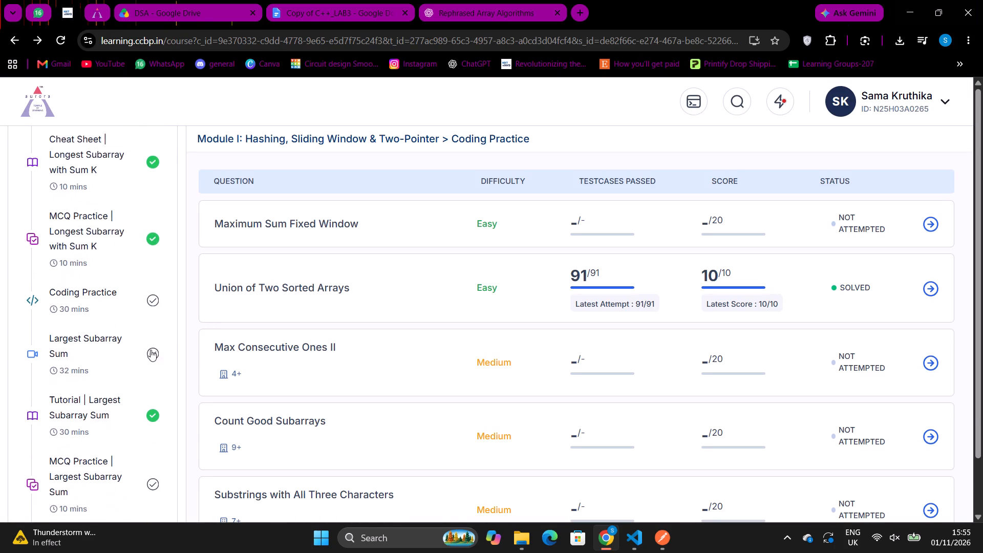
{"action": "scroll", "coordinate": [151, 350], "scroll_direction": "down", "scroll_amount": 2}
{"action": "left_click", "coordinate": [103, 312]}
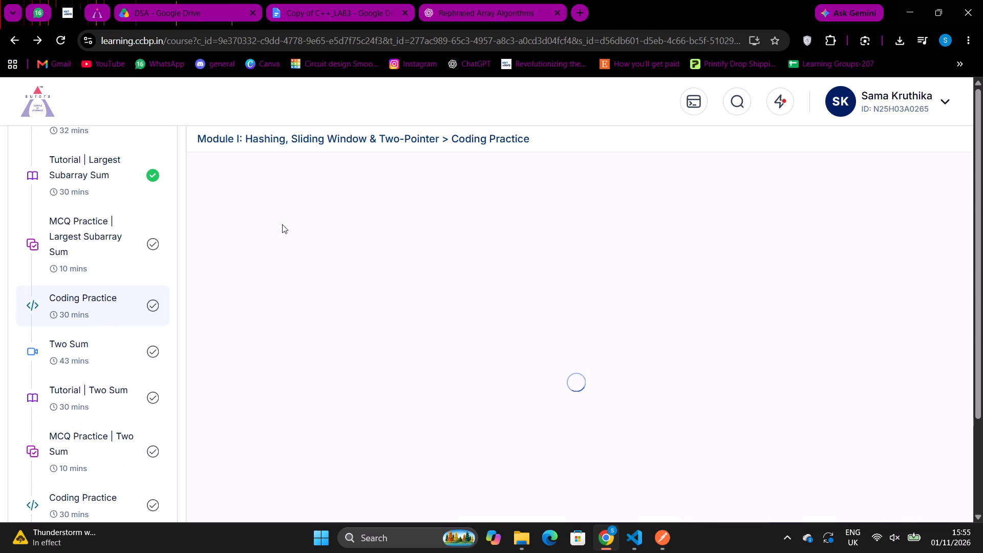
{"action": "left_click", "coordinate": [300, 226]}
Copy the 2.4.1 code again in Copy of C++_LAB3 and bold the 2.4.2 Complexity Analysis heading.
{"action": "left_click", "coordinate": [358, 0]}
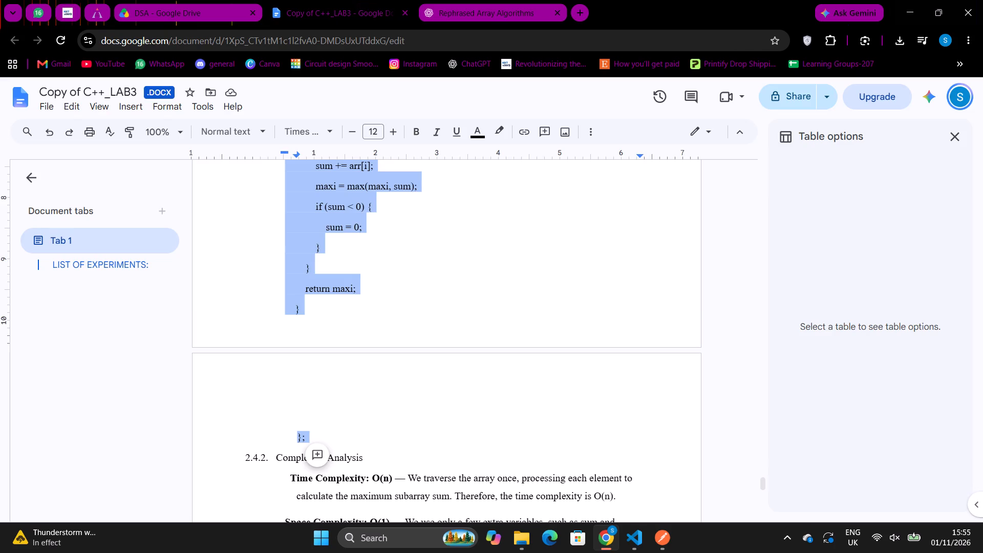
{"action": "scroll", "coordinate": [404, 344], "scroll_direction": "down", "scroll_amount": 1}
{"action": "key", "text": "ctrl+c"}
{"action": "scroll", "coordinate": [404, 344], "scroll_direction": "down", "scroll_amount": 2}
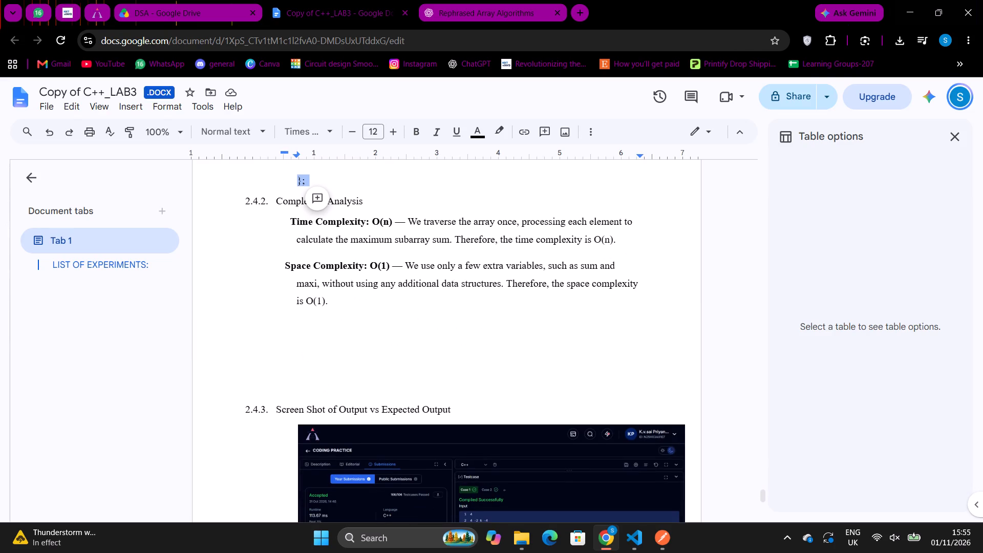
{"action": "left_click_drag", "start_coordinate": [362, 202], "coordinate": [277, 203]}
{"action": "key", "text": "ctrl+b"}
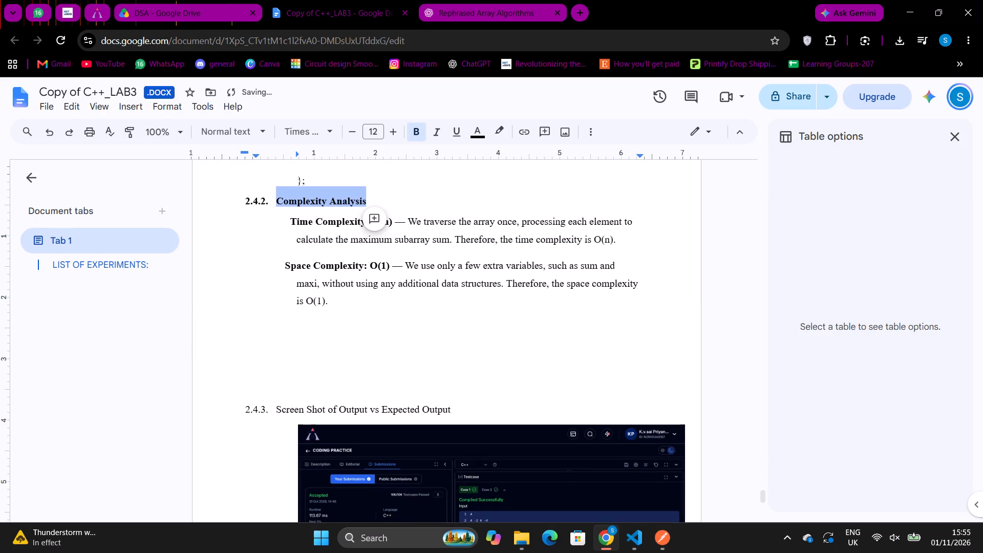
Delete the surplus blank lines between the 2.4.2 Space Complexity paragraph and the 2.4.3 heading.
{"action": "left_click", "coordinate": [301, 374]}
{"action": "key", "text": "BackSpace"}
{"action": "key", "text": "BackSpace"}
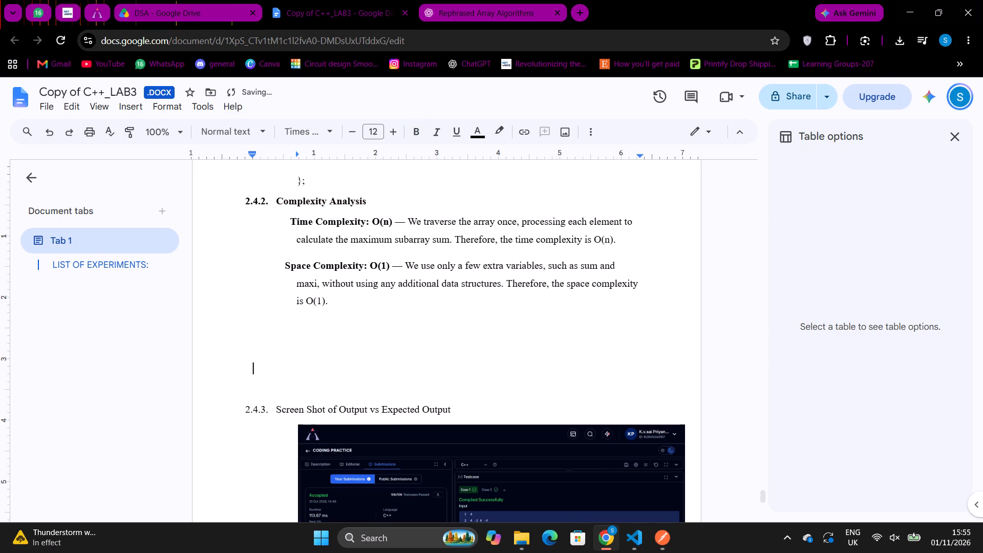
{"action": "key", "text": "BackSpace"}
{"action": "key", "text": "BackSpace"}
Bold the 2.4.3 Screen Shot of Output vs Expected Output heading.
{"action": "triple_click", "coordinate": [325, 348]}
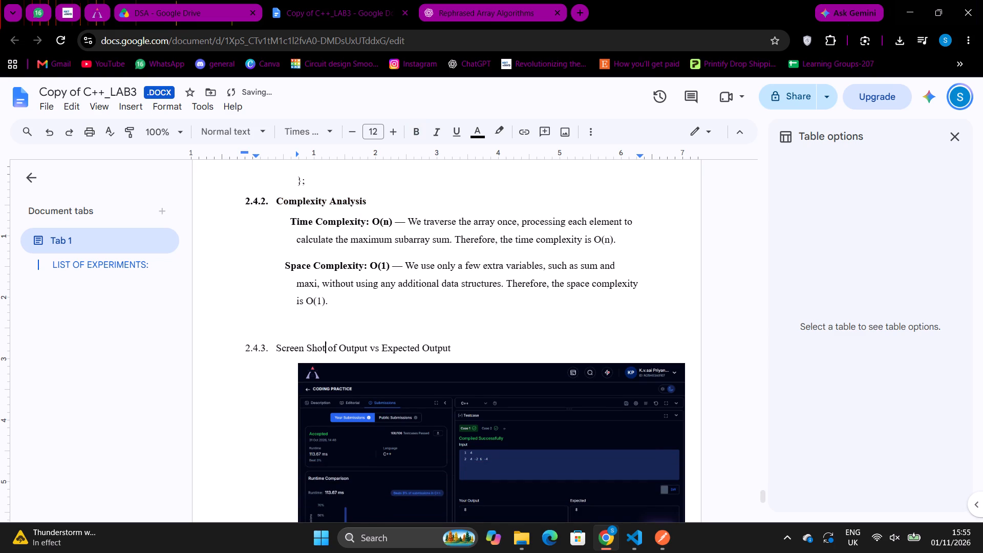
{"action": "key", "text": "ctrl+b"}
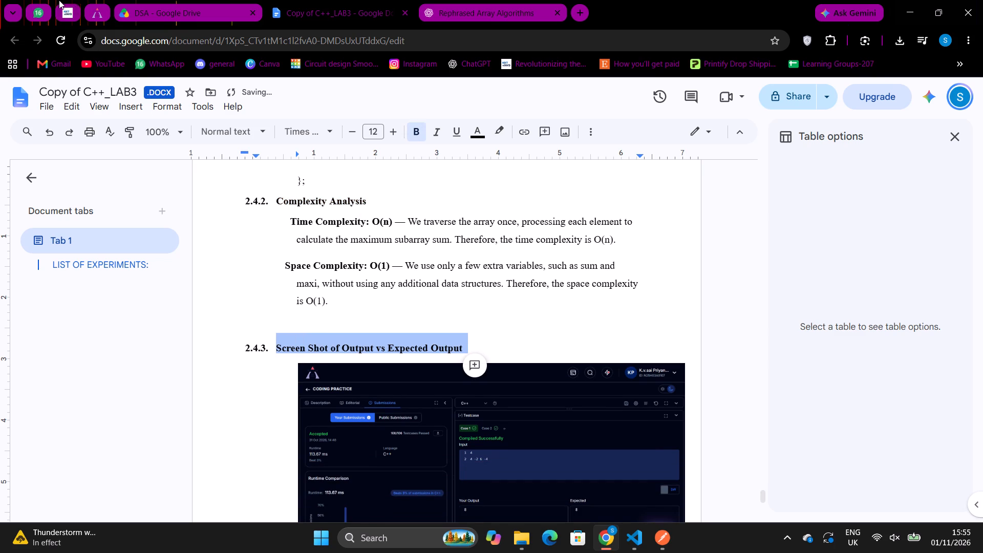
Replace the Largest Subarray Sum editor's content on the learning site with the copied C++ code and run it.
{"action": "left_click", "coordinate": [59, 0]}
{"action": "left_click_drag", "start_coordinate": [615, 213], "coordinate": [631, 352]}
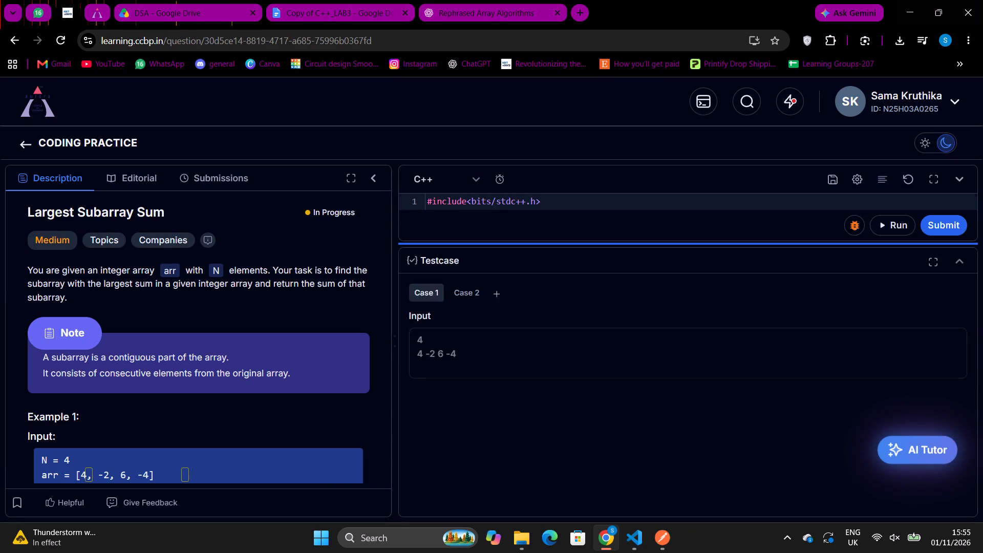
{"action": "left_click_drag", "start_coordinate": [631, 352], "coordinate": [629, 369]}
{"action": "left_click", "coordinate": [619, 232]}
{"action": "key", "text": "ctrl+a"}
{"action": "key", "text": "ctrl+v"}
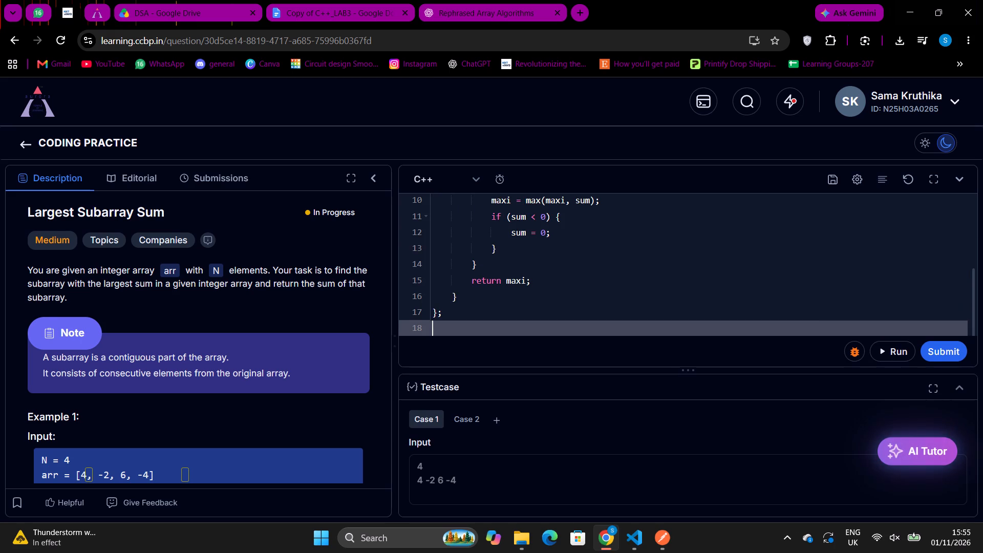
{"action": "left_click", "coordinate": [903, 352]}
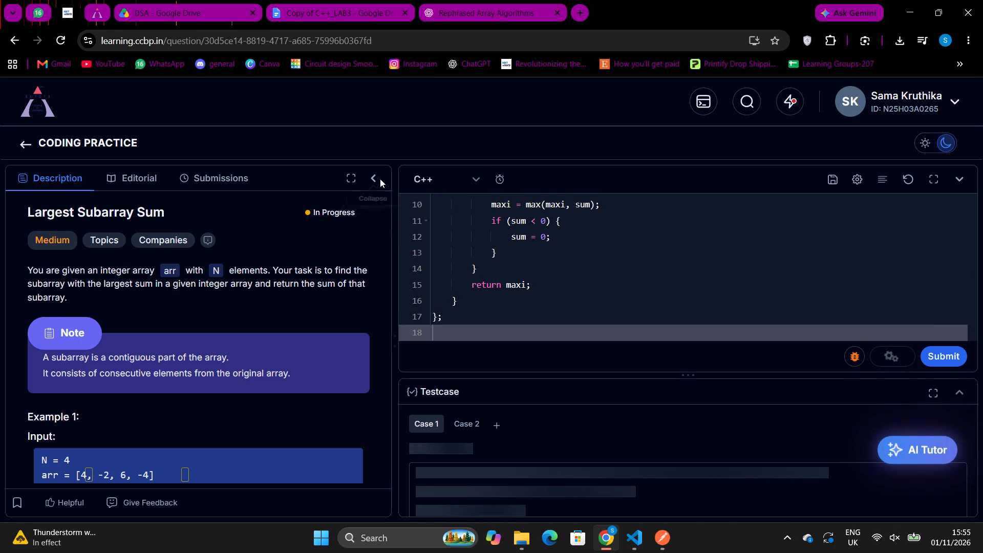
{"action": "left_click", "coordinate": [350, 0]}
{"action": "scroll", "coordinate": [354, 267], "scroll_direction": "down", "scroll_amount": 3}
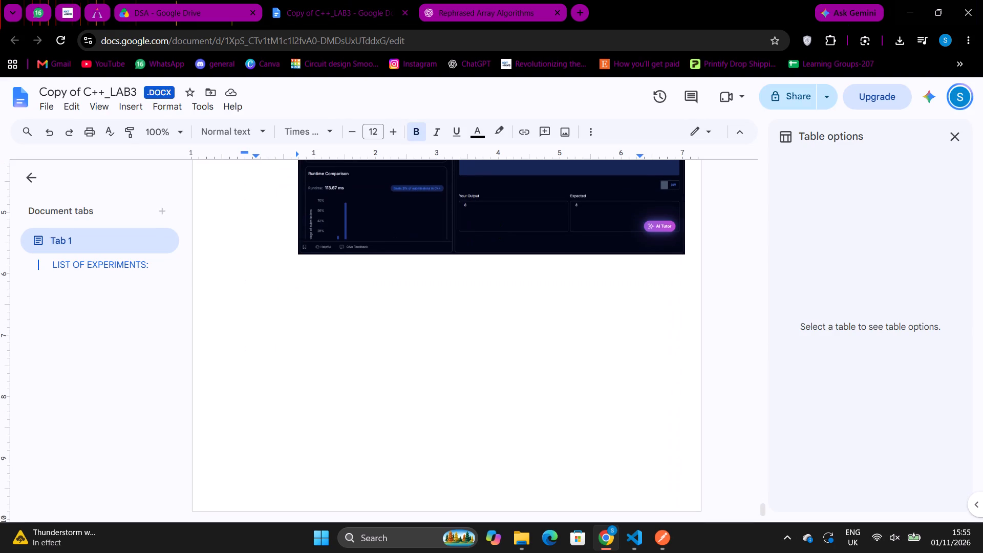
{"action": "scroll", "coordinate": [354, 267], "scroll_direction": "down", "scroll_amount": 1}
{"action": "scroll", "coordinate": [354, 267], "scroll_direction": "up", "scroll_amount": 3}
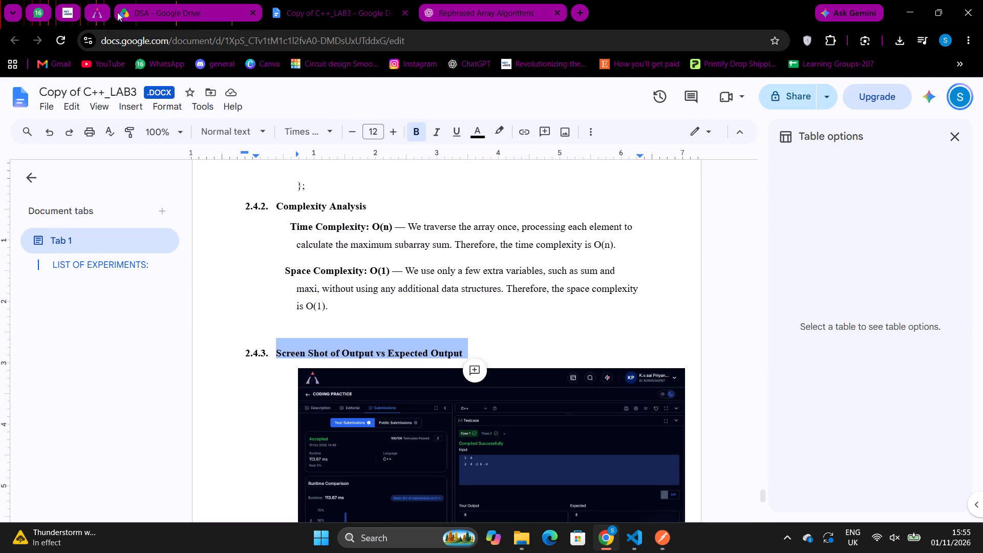
Submit the Largest Subarray Sum solution on the learning site.
{"action": "left_click", "coordinate": [78, 0]}
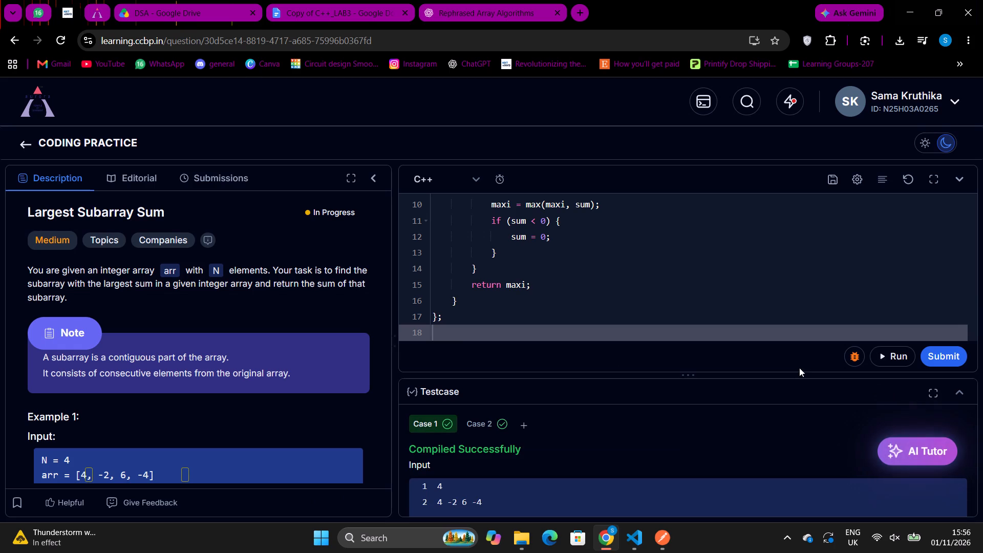
{"action": "left_click", "coordinate": [934, 352]}
Delete the existing output screenshot under the 2.4.3 heading in Copy of C++_LAB3.
{"action": "left_click", "coordinate": [327, 0]}
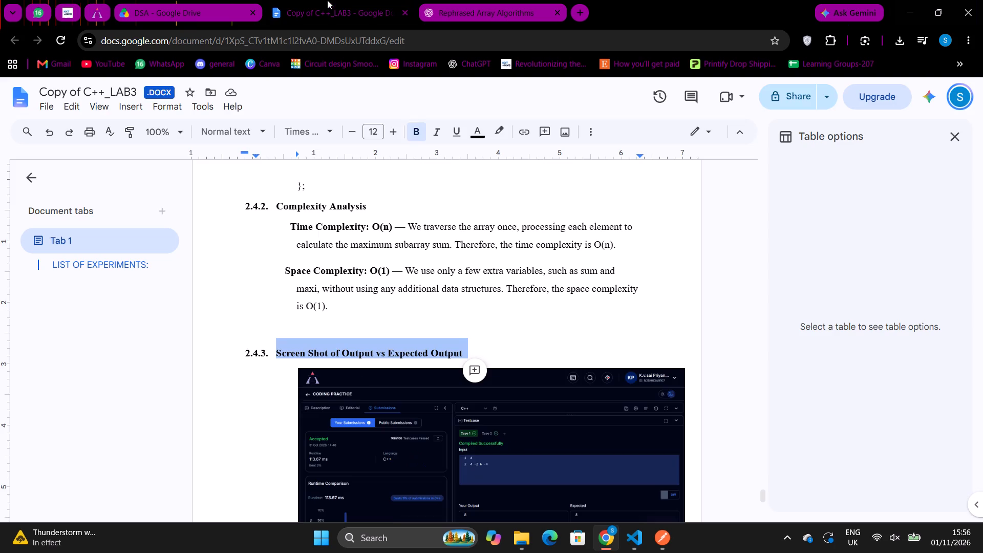
{"action": "scroll", "coordinate": [428, 385], "scroll_direction": "down", "scroll_amount": 1}
{"action": "left_click", "coordinate": [445, 381]}
{"action": "key", "text": "BackSpace"}
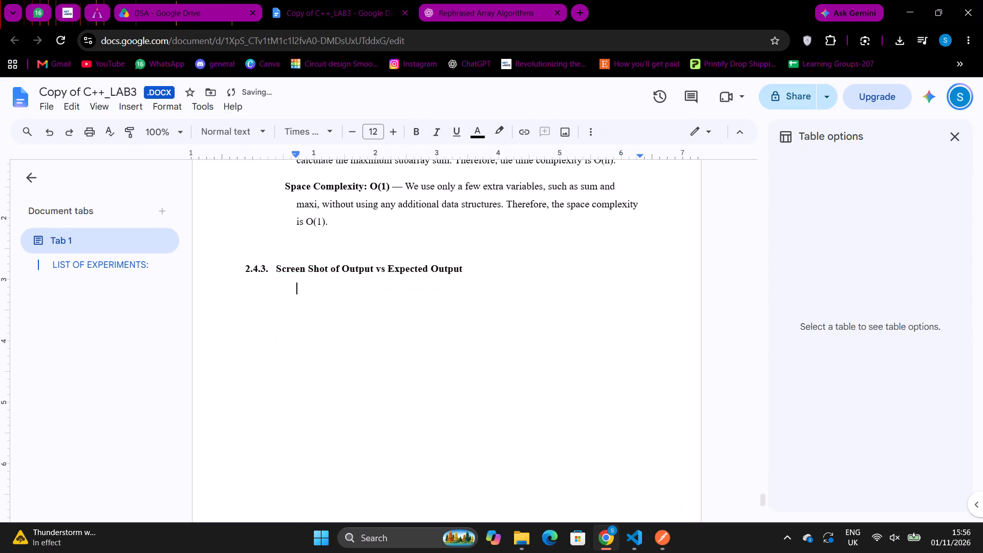
Enlarge the Testcase area on the Largest Subarray Sum page so it shows the input, Your Output and Expected.
{"action": "left_click", "coordinate": [71, 0]}
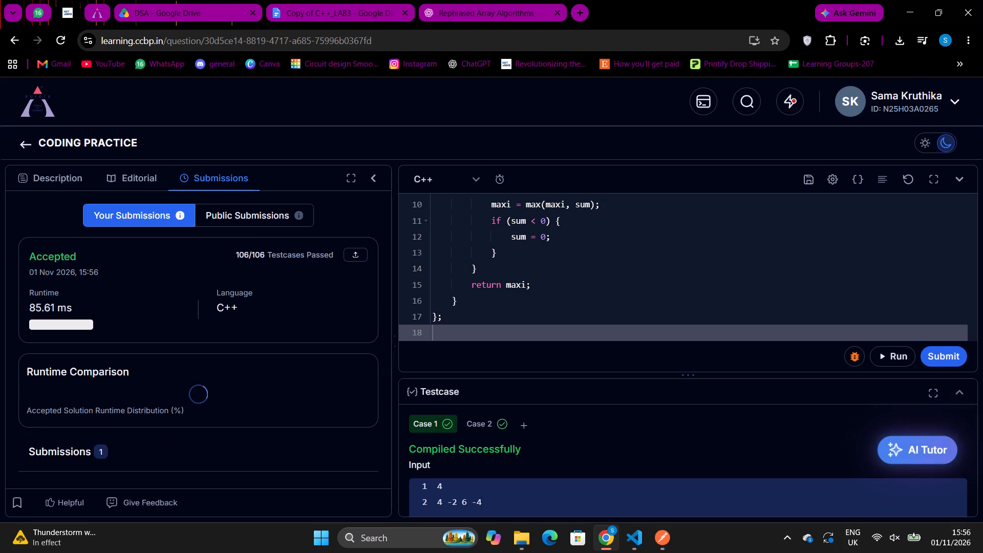
{"action": "left_click", "coordinate": [566, 381]}
{"action": "left_click_drag", "start_coordinate": [564, 377], "coordinate": [573, 241]}
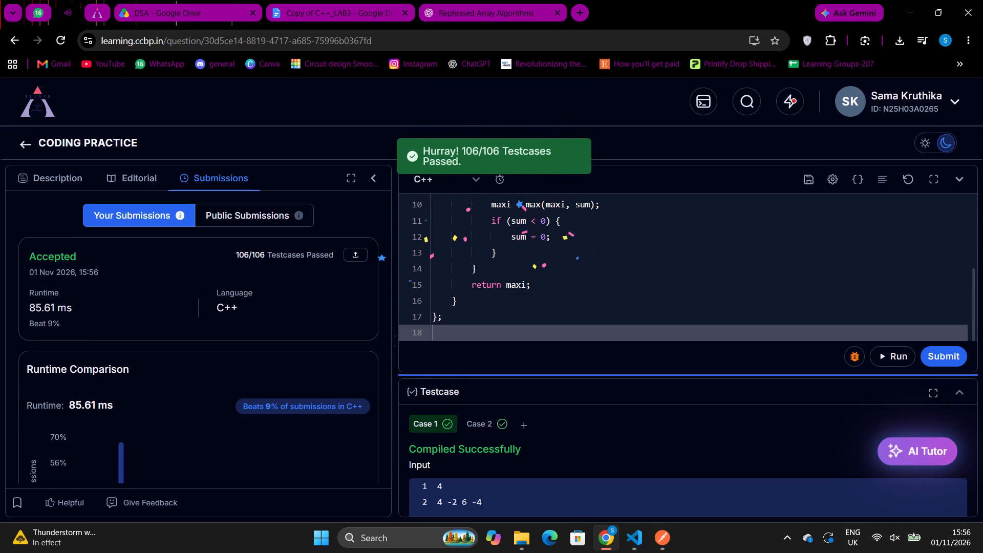
{"action": "left_click_drag", "start_coordinate": [573, 241], "coordinate": [574, 204]}
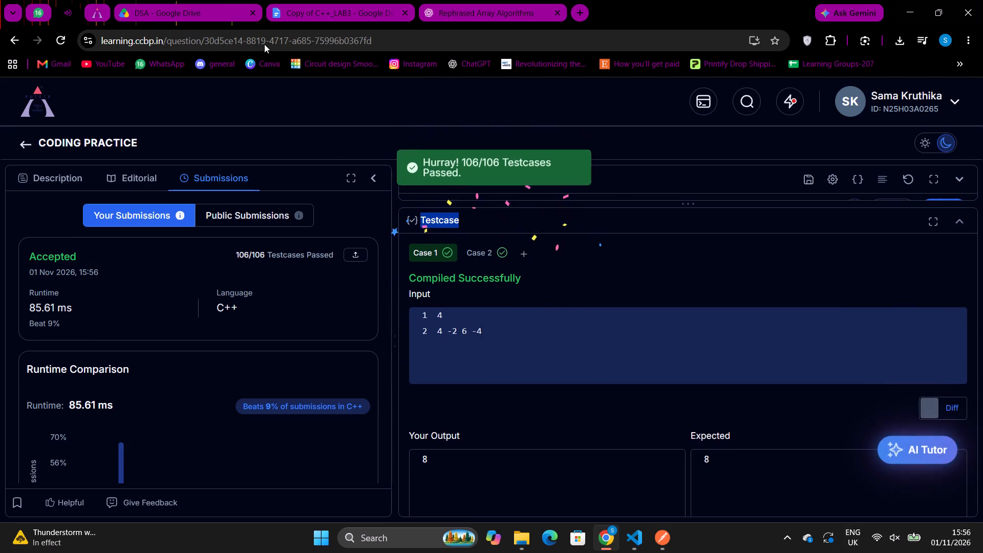
Capture a screen snip of the whole Largest Subarray Sum page, covering the accepted submission and the test case output.
{"action": "left_click", "coordinate": [280, 0]}
{"action": "left_click", "coordinate": [74, 0]}
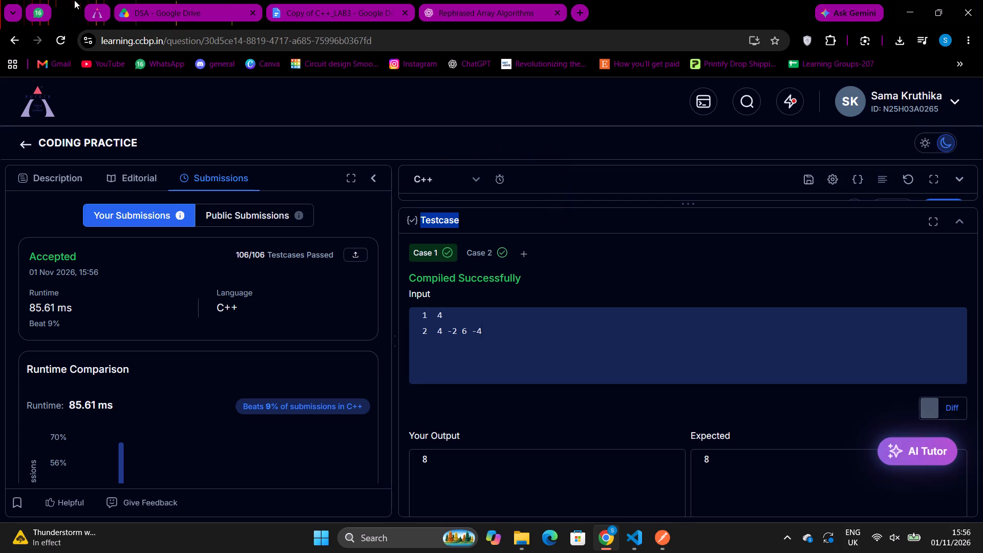
{"action": "key", "text": "shift+super+s"}
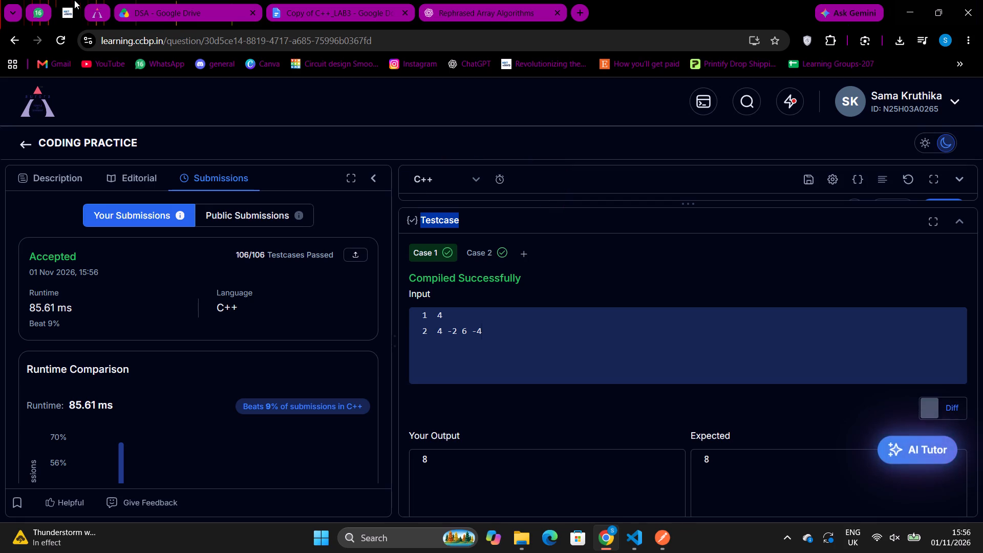
{"action": "key", "text": "Escape"}
{"action": "left_click", "coordinate": [340, 204]}
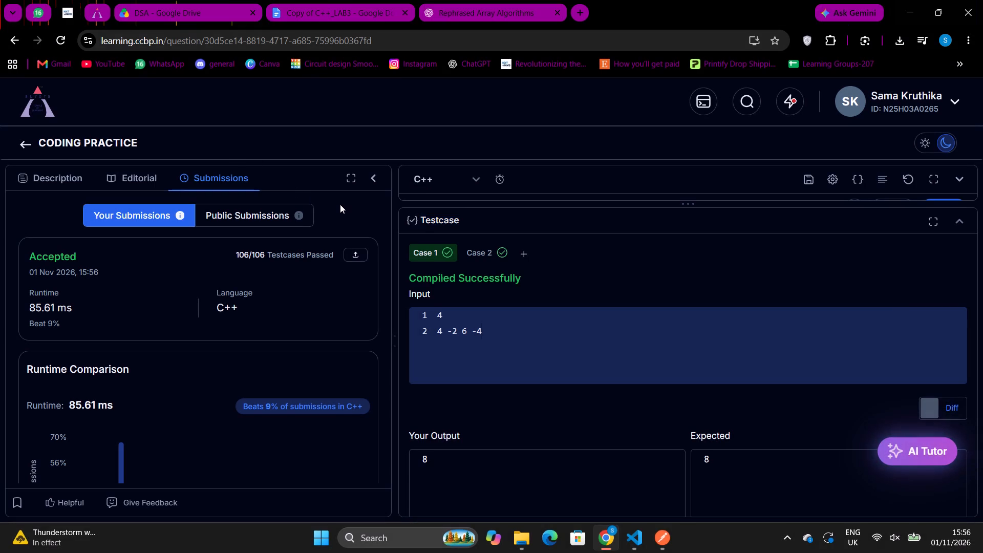
{"action": "key", "text": "shift+super+s"}
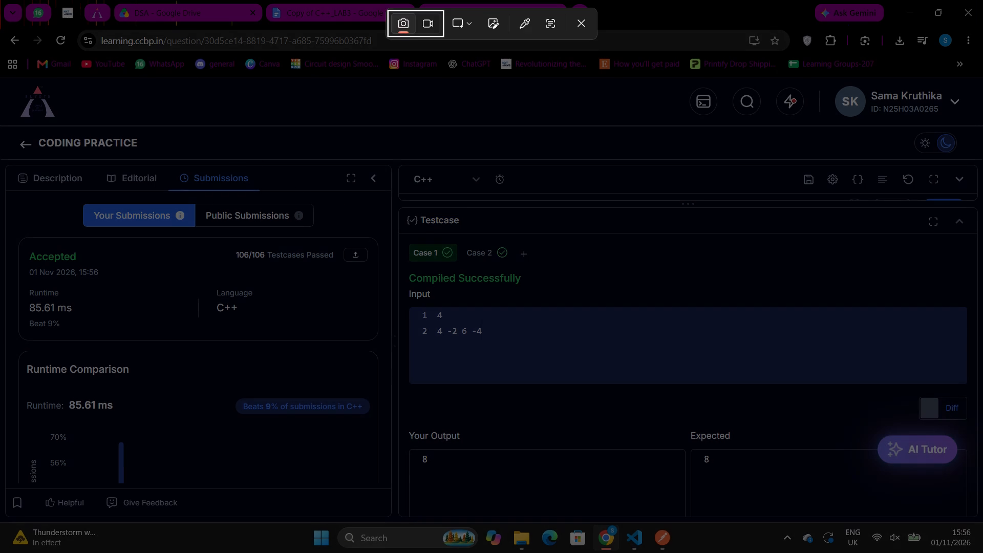
{"action": "left_click_drag", "start_coordinate": [1, 78], "coordinate": [981, 503]}
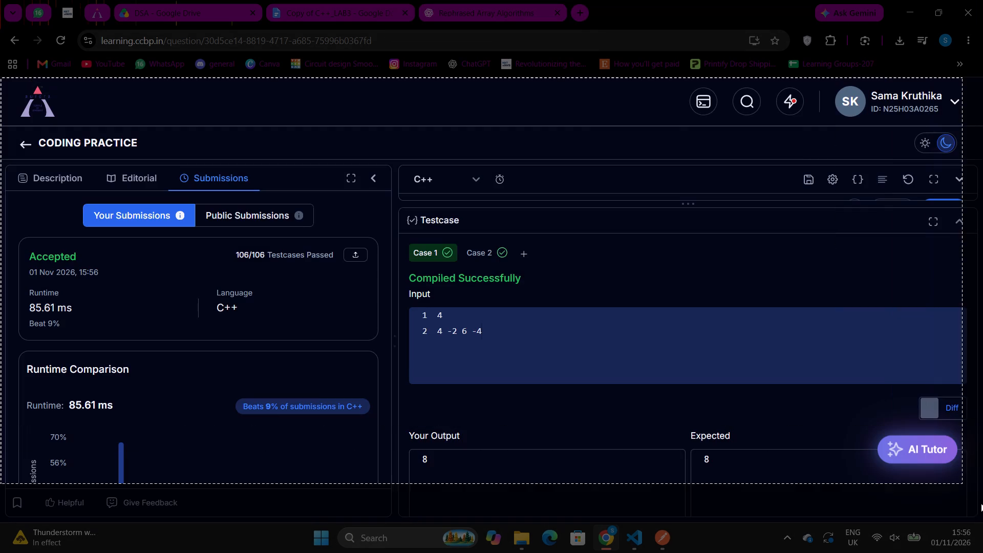
{"action": "left_click_drag", "start_coordinate": [981, 503], "coordinate": [982, 521]}
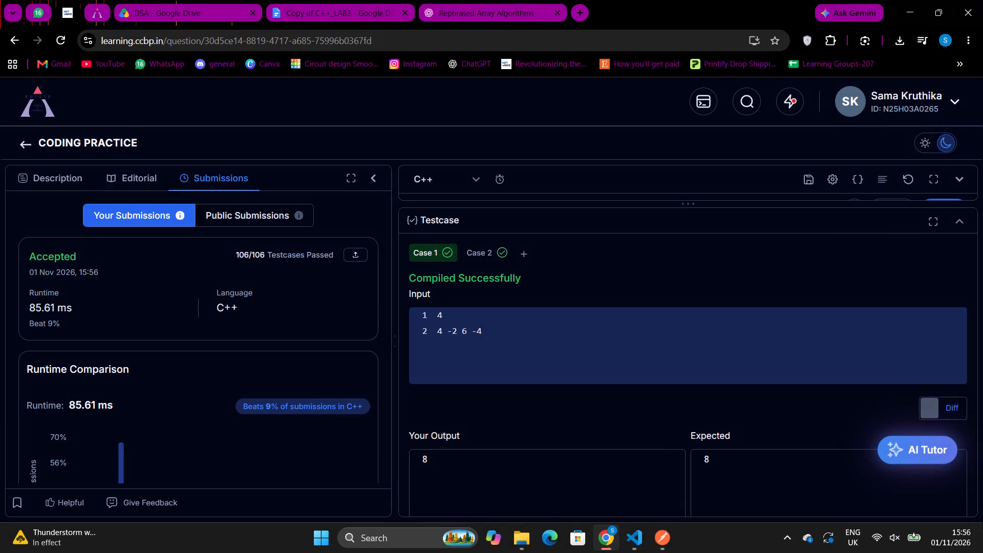
Paste the captured Largest Subarray Sum screenshot under the 2.4.3 Screen Shot of Output vs Expected Output heading in Copy of C++_LAB3.
{"action": "left_click", "coordinate": [399, 0]}
{"action": "left_click", "coordinate": [399, 0]}
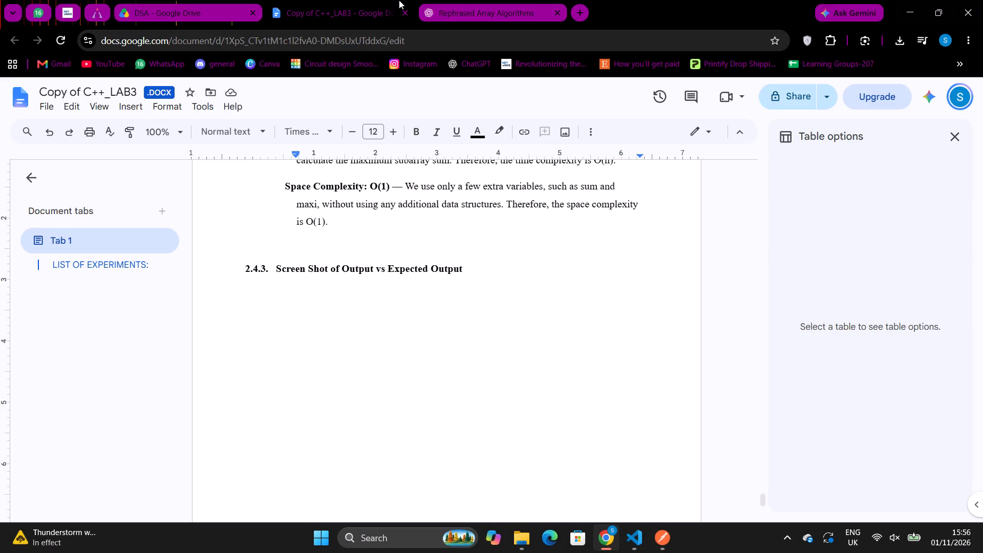
{"action": "key", "text": "ctrl+v"}
Review the report from the certificate and objectives through experiments 2.1 to 2.3, checking page layout, spacing and screenshots.
{"action": "scroll", "coordinate": [415, 332], "scroll_direction": "up", "scroll_amount": 3}
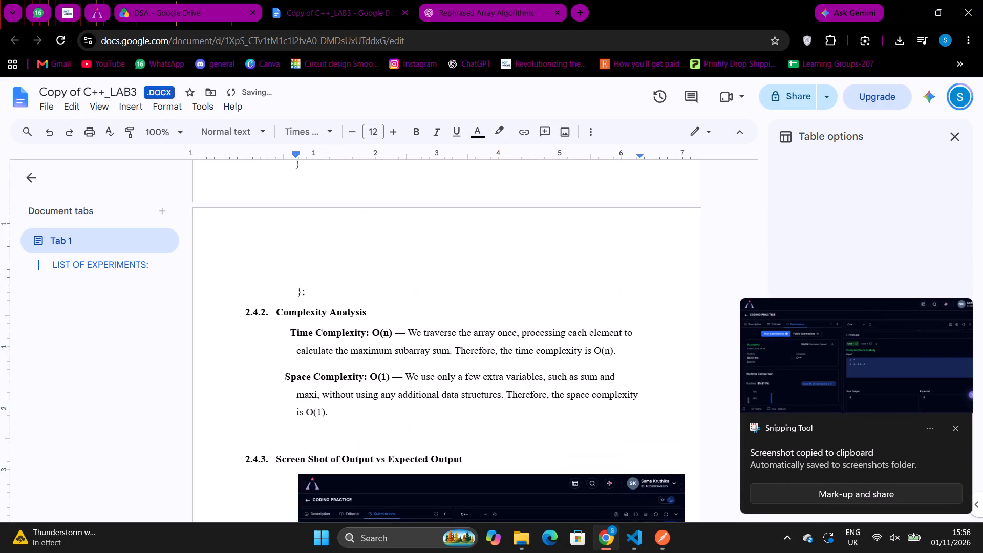
{"action": "scroll", "coordinate": [415, 332], "scroll_direction": "up", "scroll_amount": 12}
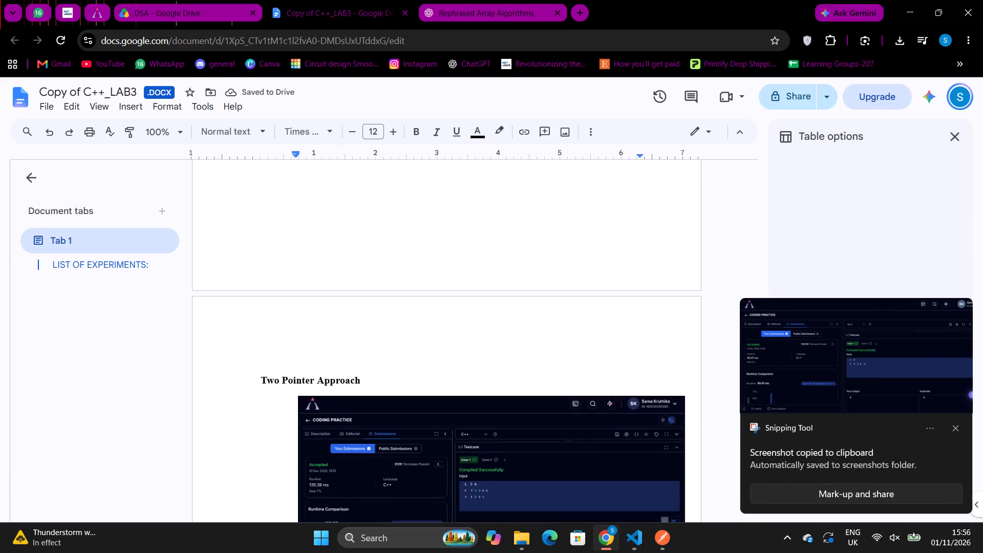
{"action": "scroll", "coordinate": [415, 332], "scroll_direction": "up", "scroll_amount": 19}
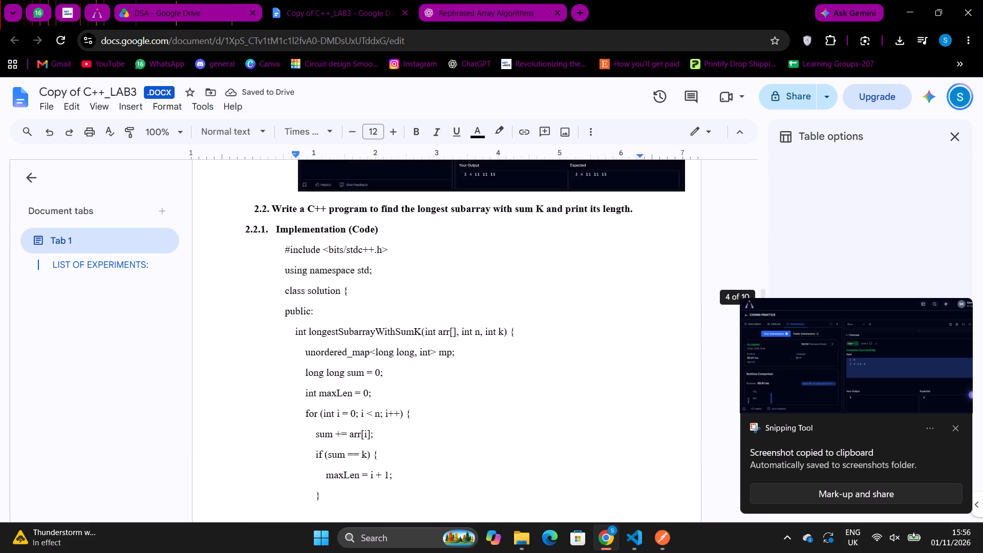
{"action": "scroll", "coordinate": [415, 332], "scroll_direction": "up", "scroll_amount": 10}
{"action": "scroll", "coordinate": [415, 332], "scroll_direction": "down", "scroll_amount": 2}
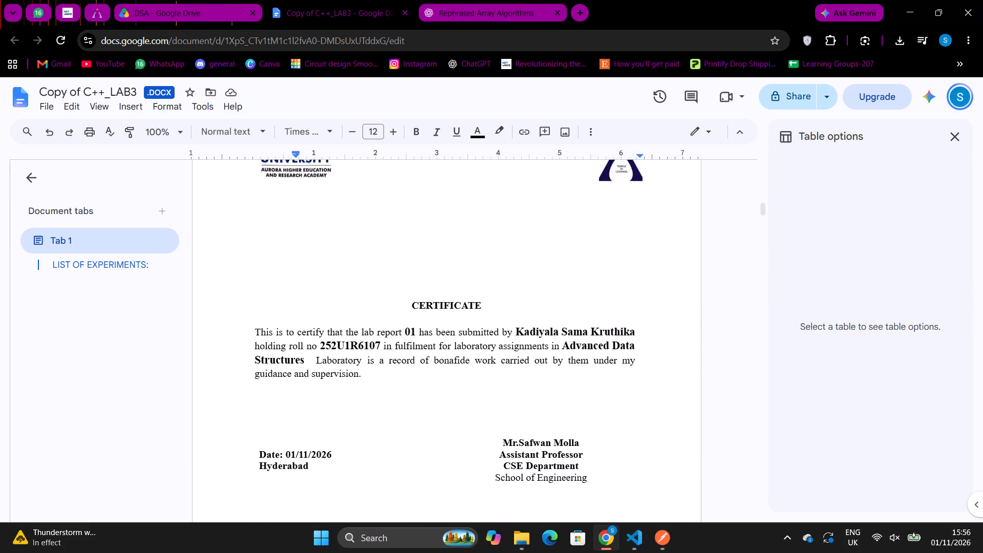
{"action": "scroll", "coordinate": [415, 332], "scroll_direction": "down", "scroll_amount": 8}
{"action": "scroll", "coordinate": [415, 332], "scroll_direction": "up", "scroll_amount": 2}
{"action": "scroll", "coordinate": [415, 332], "scroll_direction": "down", "scroll_amount": 1}
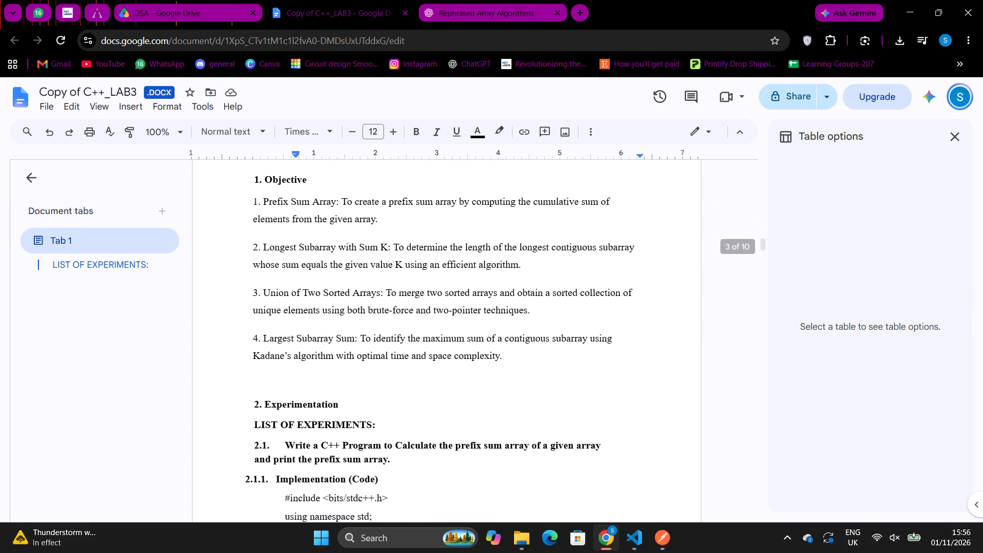
{"action": "scroll", "coordinate": [415, 332], "scroll_direction": "down", "scroll_amount": 16}
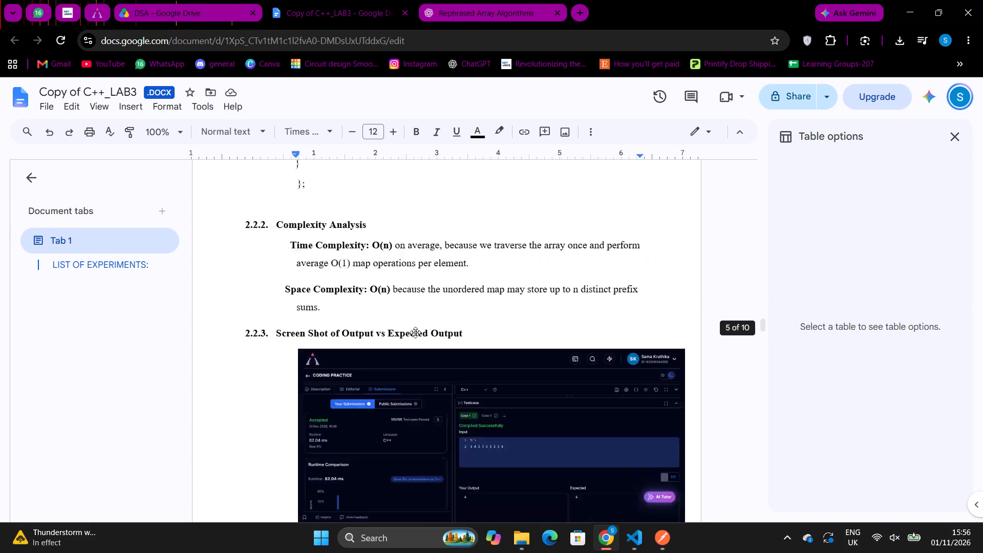
{"action": "scroll", "coordinate": [415, 332], "scroll_direction": "down", "scroll_amount": 5}
{"action": "scroll", "coordinate": [415, 332], "scroll_direction": "up", "scroll_amount": 7}
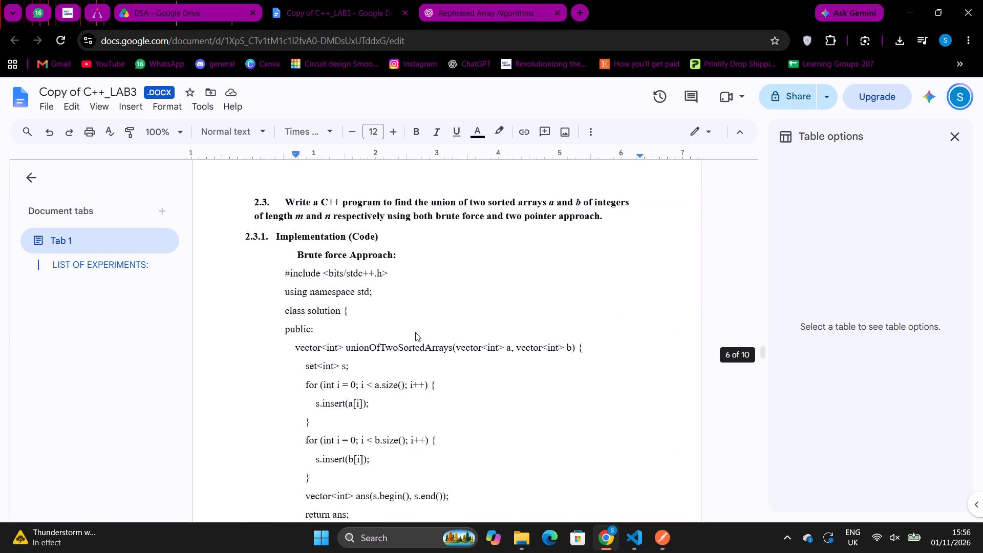
{"action": "scroll", "coordinate": [415, 332], "scroll_direction": "up", "scroll_amount": 5}
{"action": "scroll", "coordinate": [415, 332], "scroll_direction": "down", "scroll_amount": 1}
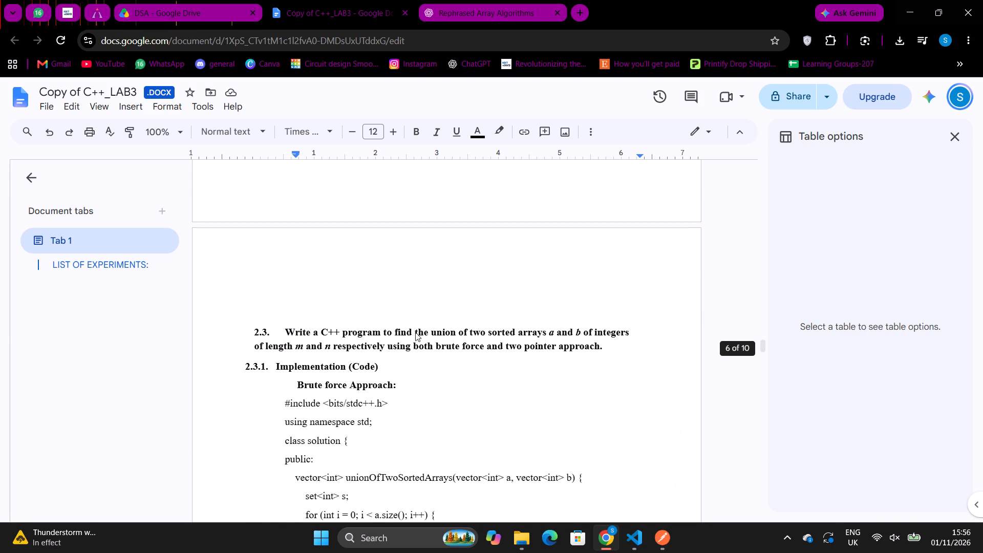
Trim the surplus blank lines above heading 2.3 on the union of two sorted arrays, keeping it at the start of its page.
{"action": "scroll", "coordinate": [415, 332], "scroll_direction": "down", "scroll_amount": 1}
{"action": "left_click", "coordinate": [371, 348]}
{"action": "key", "text": "BackSpace"}
{"action": "key", "text": "BackSpace"}
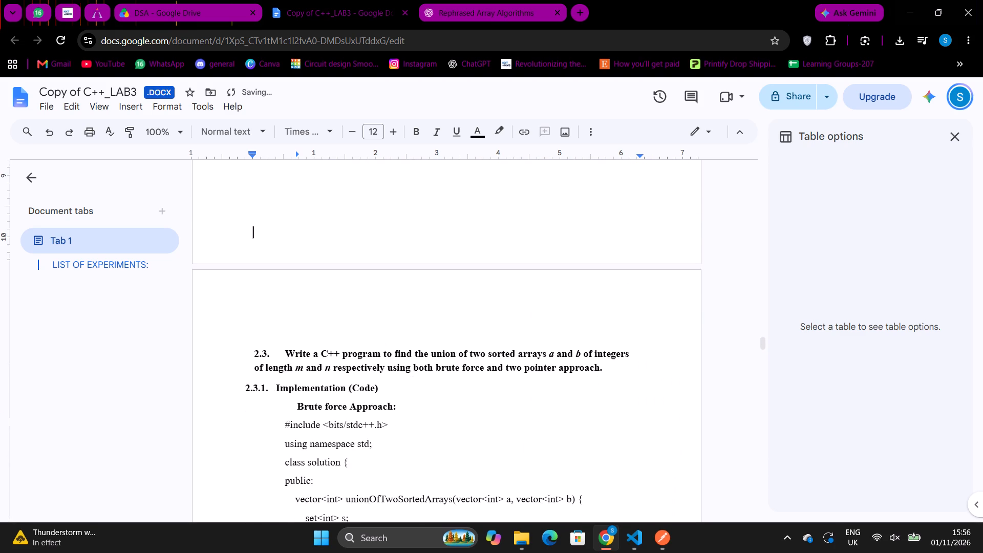
{"action": "key", "text": "BackSpace"}
{"action": "key", "text": "Return"}
Add a blank line above "2. Two-Pointer Approach" to push it onto the next page, and another above the 2.3.2 Complexity Analysis heading.
{"action": "scroll", "coordinate": [371, 348], "scroll_direction": "down", "scroll_amount": 3}
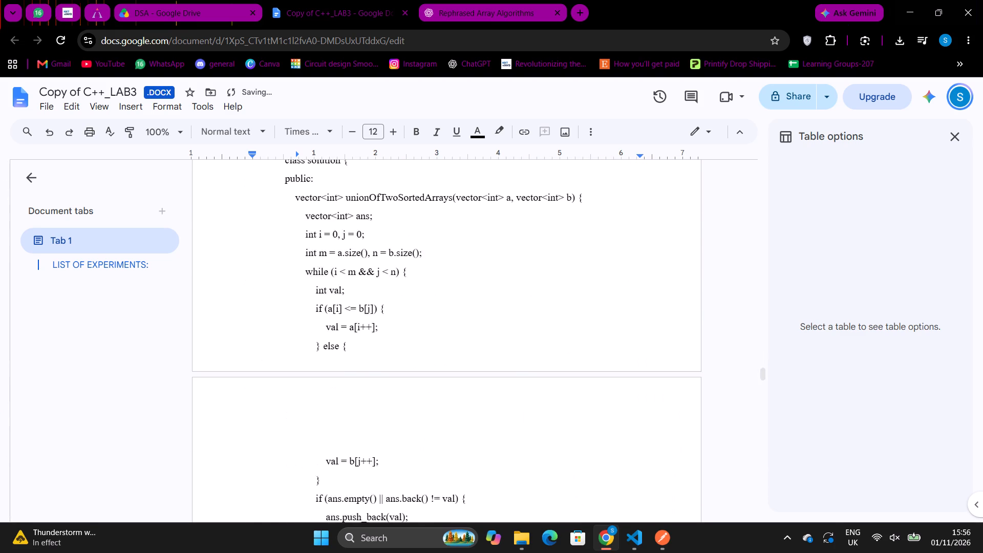
{"action": "scroll", "coordinate": [371, 348], "scroll_direction": "down", "scroll_amount": 5}
{"action": "left_click", "coordinate": [322, 387]}
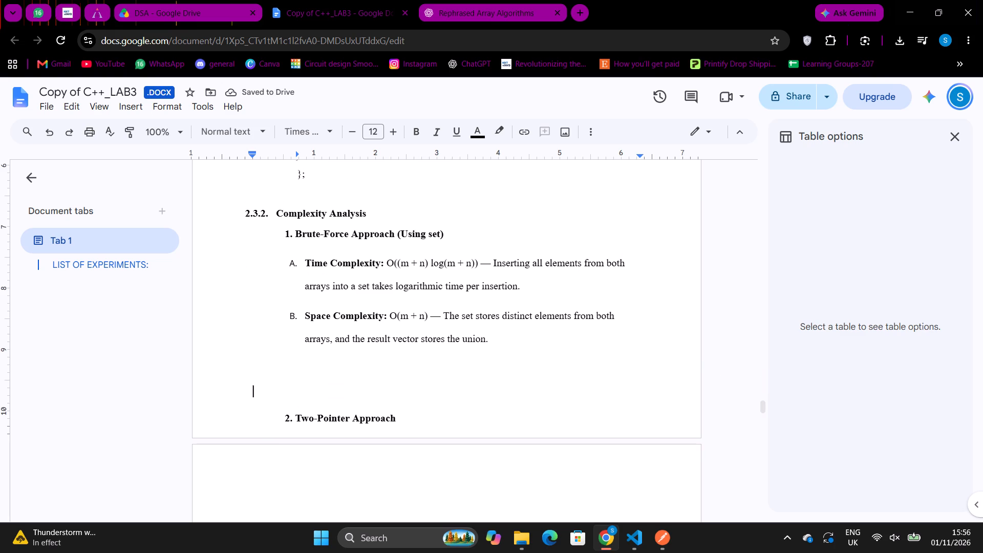
{"action": "key", "text": "Return"}
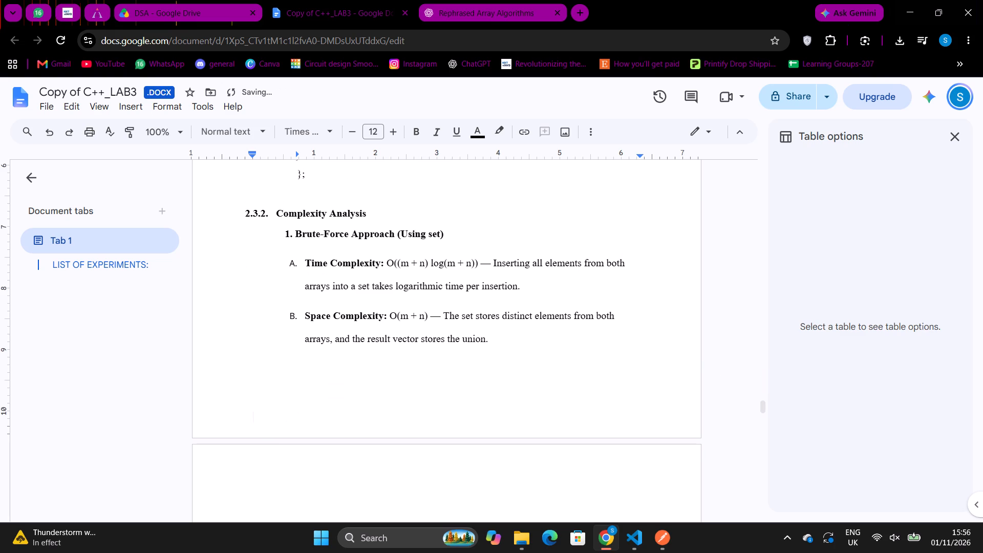
{"action": "left_click", "coordinate": [270, 194]}
{"action": "key", "text": "Return"}
Trim the extra blank space above "2. Two-Pointer Approach" while keeping that heading at the start of its page.
{"action": "scroll", "coordinate": [270, 194], "scroll_direction": "down", "scroll_amount": 2}
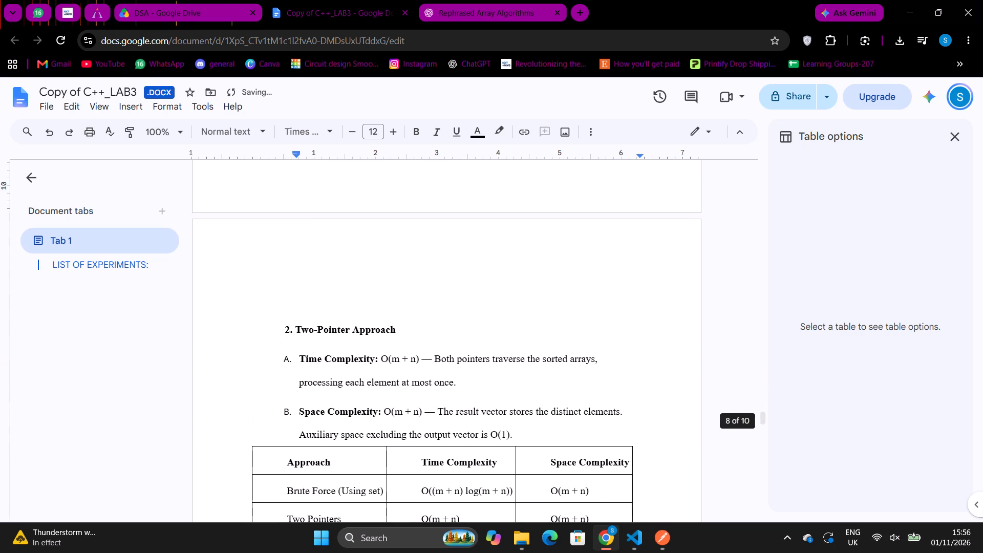
{"action": "left_click", "coordinate": [326, 285]}
{"action": "key", "text": "BackSpace"}
{"action": "key", "text": "BackSpace"}
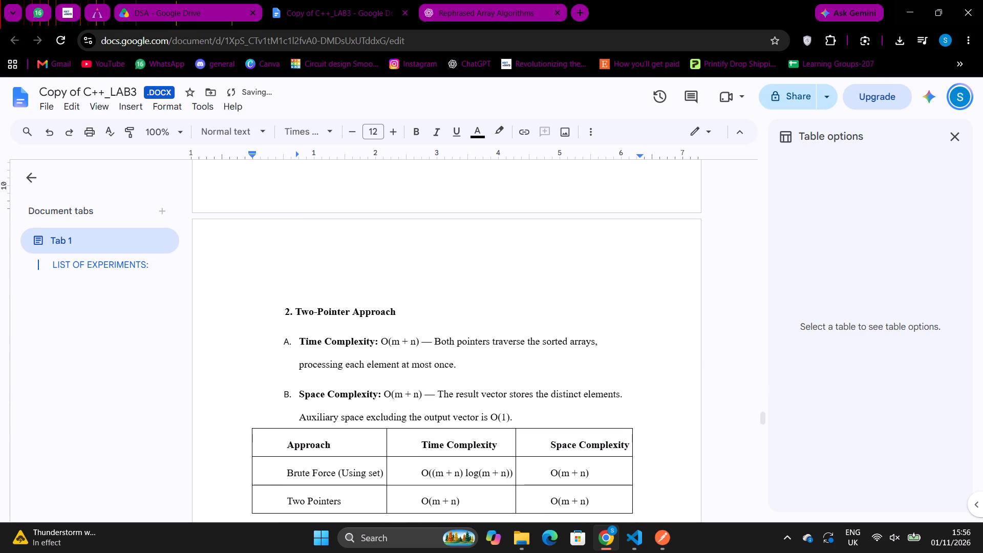
{"action": "key", "text": "Return"}
Review the rest of the report down to its last page, and check the cover and certificate pages again.
{"action": "scroll", "coordinate": [326, 285], "scroll_direction": "down", "scroll_amount": 4}
{"action": "scroll", "coordinate": [413, 416], "scroll_direction": "down", "scroll_amount": 2}
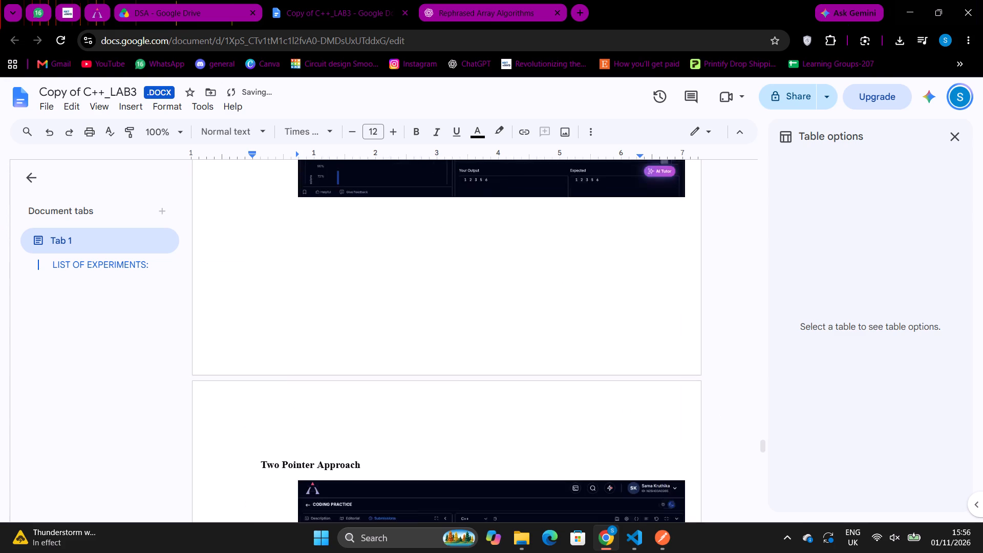
{"action": "scroll", "coordinate": [413, 416], "scroll_direction": "down", "scroll_amount": 8}
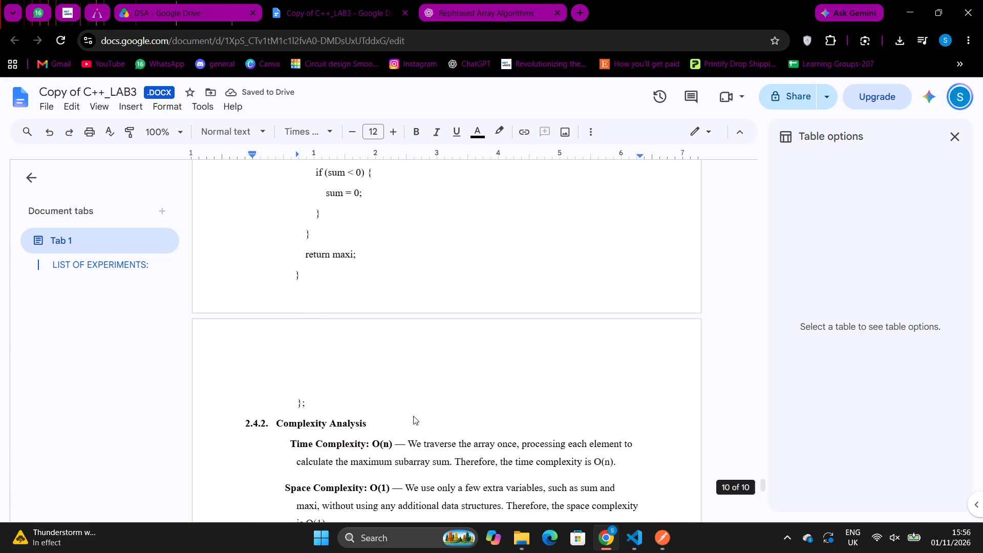
{"action": "scroll", "coordinate": [413, 416], "scroll_direction": "down", "scroll_amount": 11}
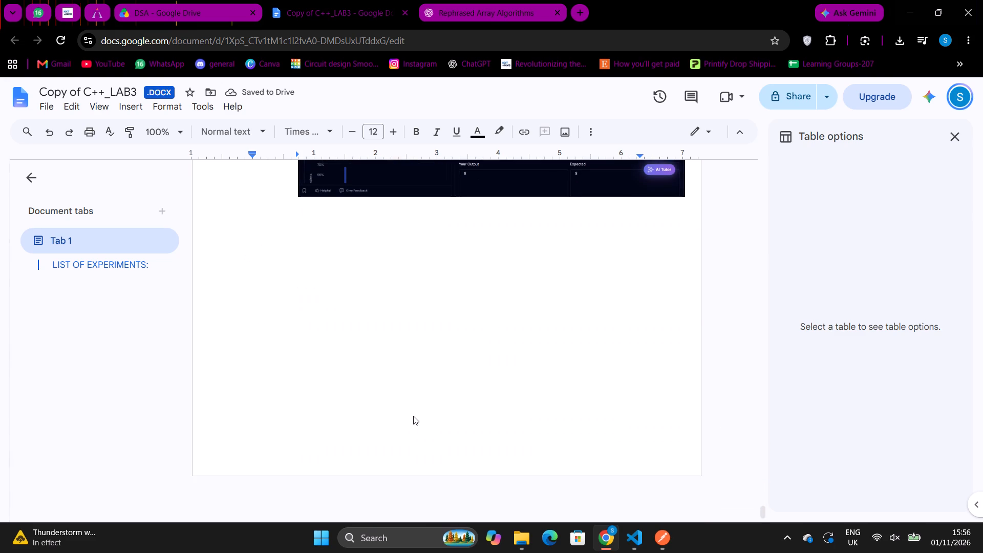
{"action": "scroll", "coordinate": [413, 416], "scroll_direction": "up", "scroll_amount": 20}
{"action": "scroll", "coordinate": [413, 416], "scroll_direction": "up", "scroll_amount": 15}
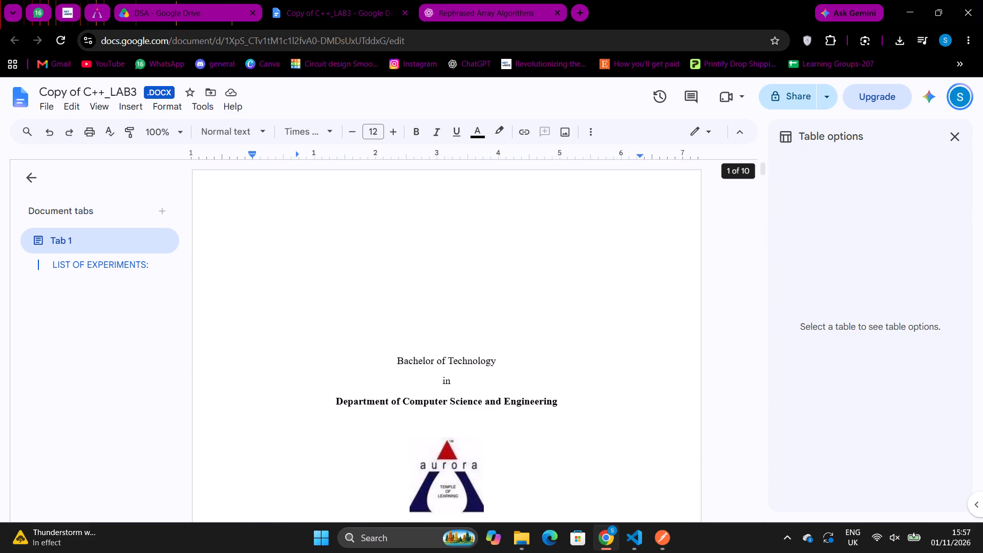
{"action": "scroll", "coordinate": [412, 319], "scroll_direction": "down", "scroll_amount": 6}
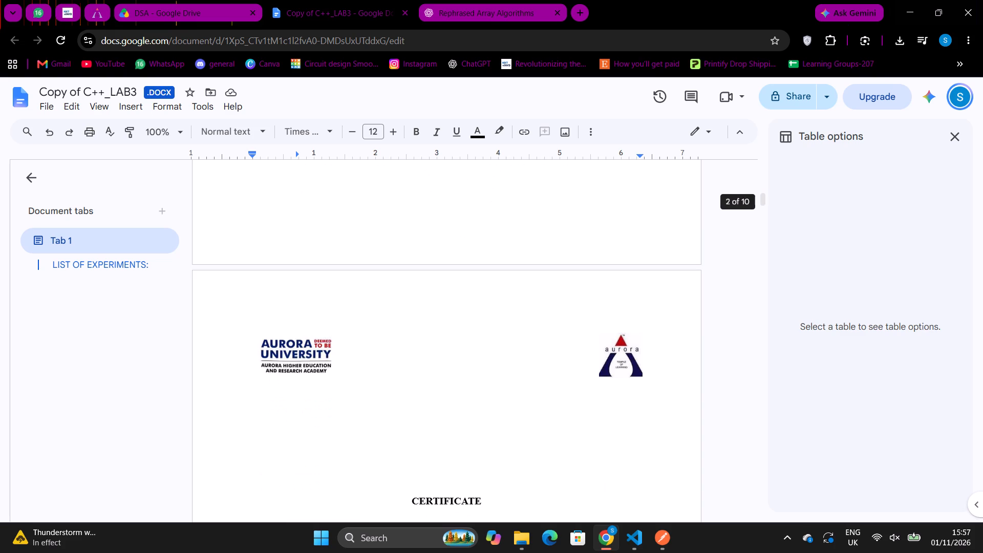
{"action": "scroll", "coordinate": [412, 319], "scroll_direction": "down", "scroll_amount": 3}
{"action": "key", "text": "ctrl+a"}
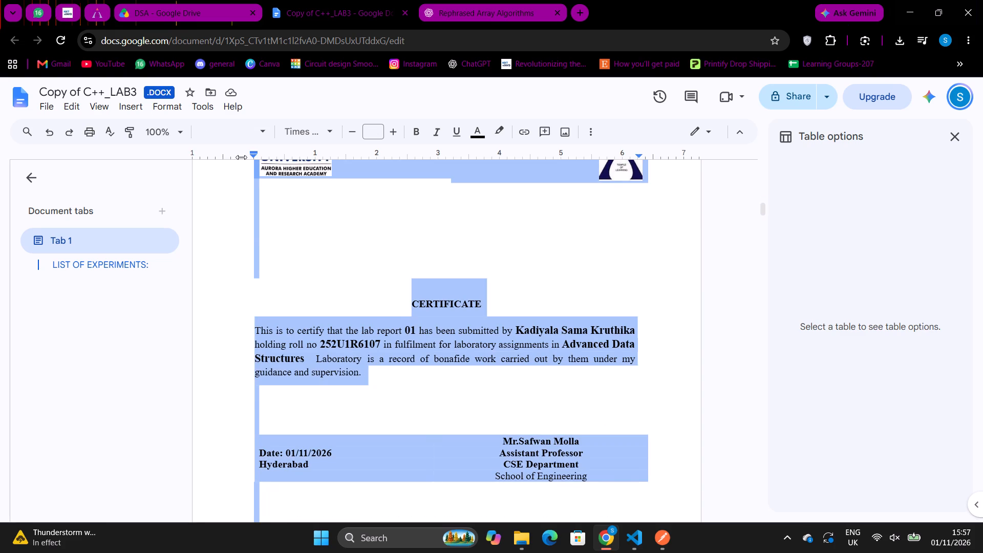
{"action": "left_click", "coordinate": [320, 241]}
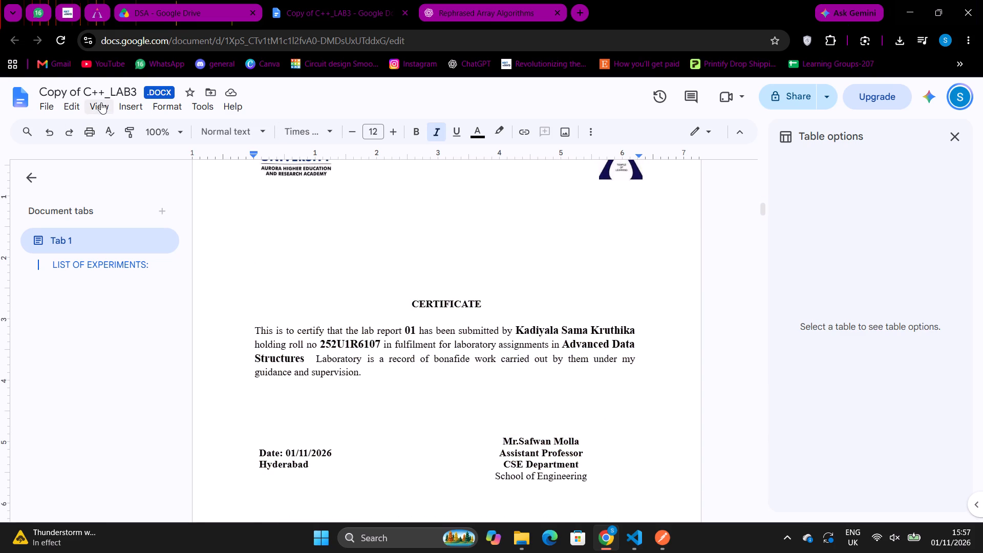
Rename the document Copy of C++_LAB3 as DSA_LAB1.
{"action": "triple_click", "coordinate": [97, 92]}
{"action": "type", "text": "DSA_LAB1"}
{"action": "key", "text": "Return"}
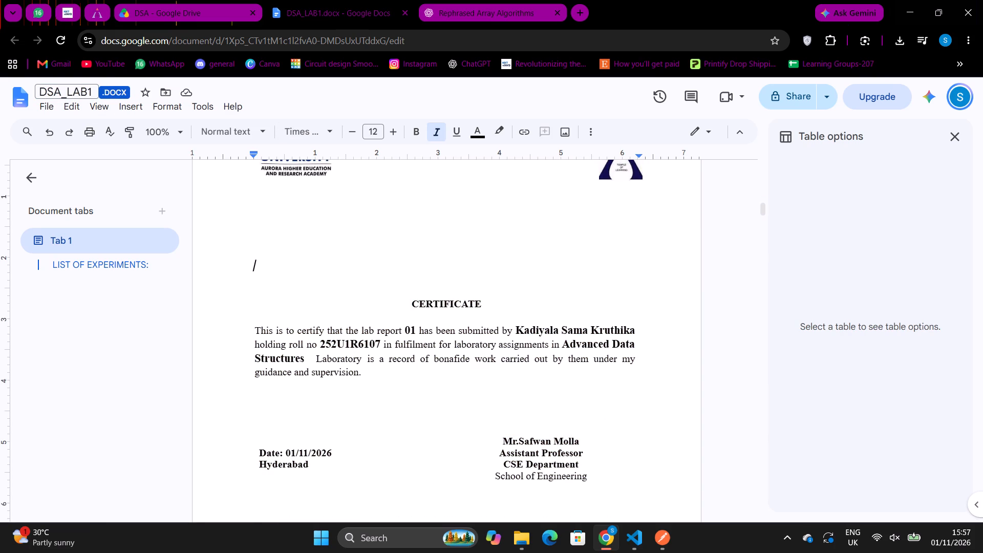
Close the Table options sidebar in the document.
{"action": "scroll", "coordinate": [348, 266], "scroll_direction": "up", "scroll_amount": 1}
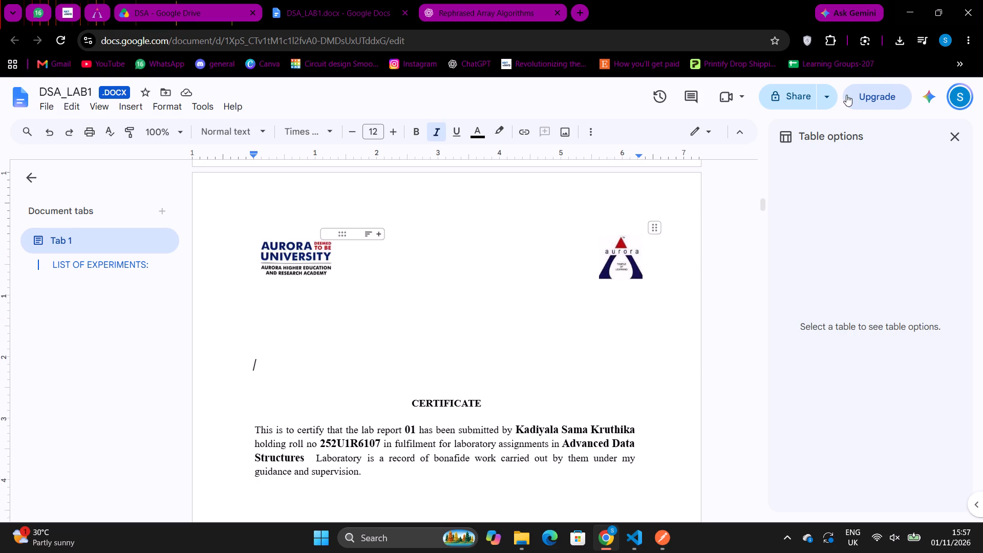
{"action": "left_click", "coordinate": [961, 137]}
Switch to the DSA folder in Google Drive and move Lab_Report_1.docx to the trash.
{"action": "left_click", "coordinate": [187, 0]}
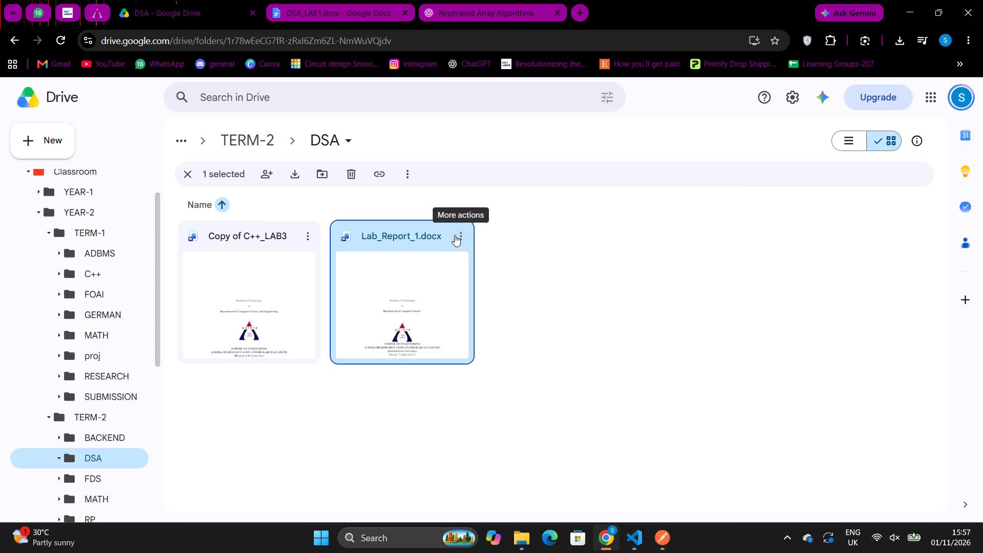
{"action": "left_click", "coordinate": [459, 236]}
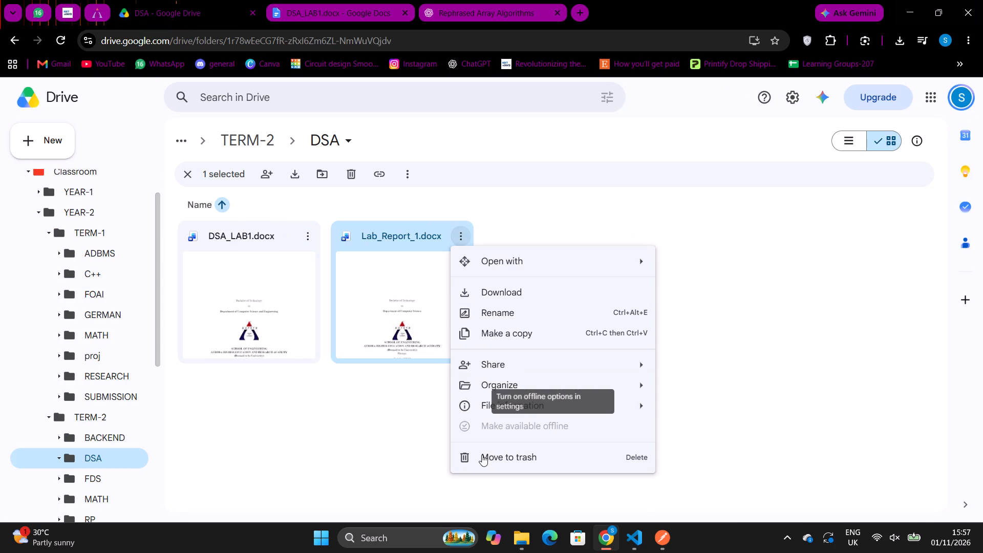
{"action": "left_click", "coordinate": [482, 458]}
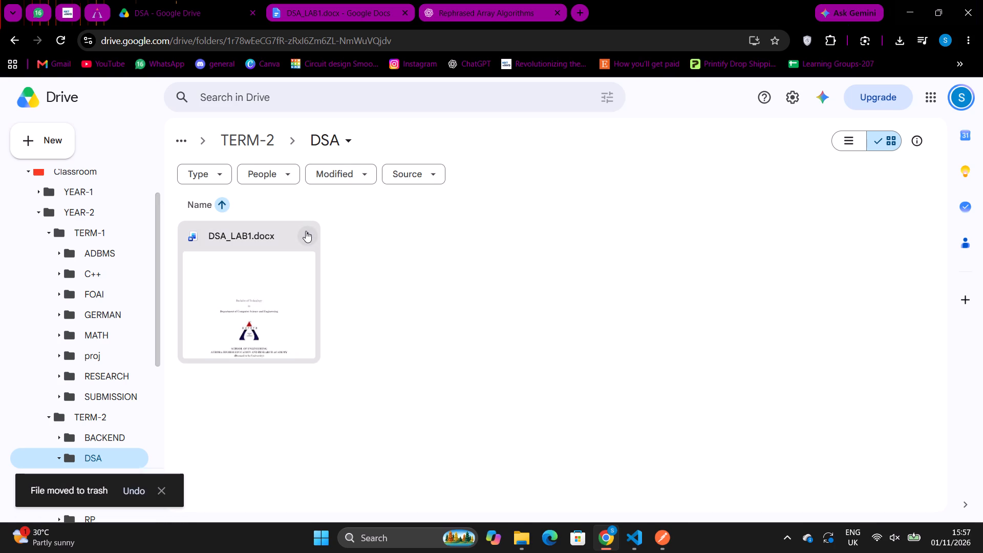
Rename the DSA_LAB1.docx file in the Drive folder as DSA_LAB1, without the .docx extension.
{"action": "left_click", "coordinate": [306, 231]}
{"action": "left_click", "coordinate": [359, 311]}
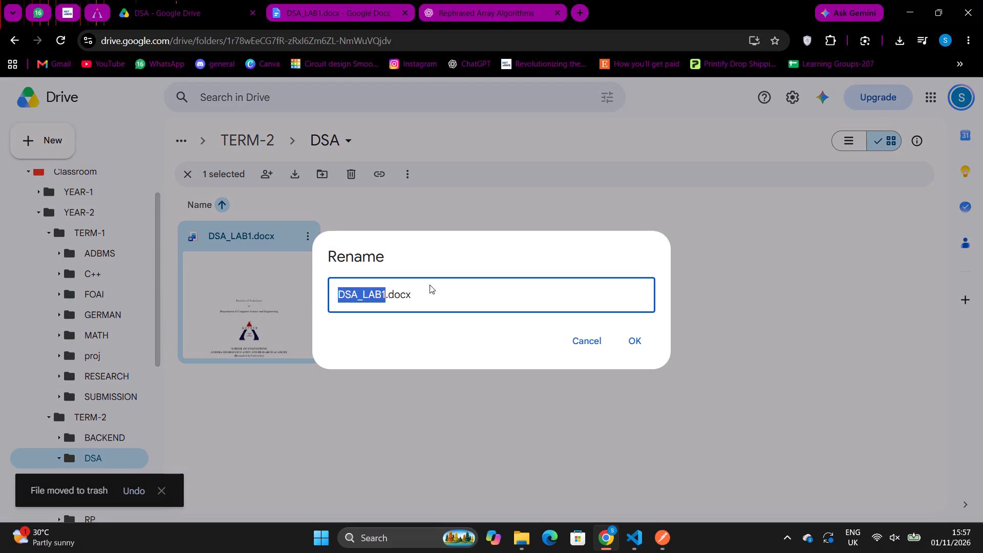
{"action": "left_click", "coordinate": [443, 284]}
{"action": "left_click", "coordinate": [443, 298]}
{"action": "key", "text": "BackSpace"}
{"action": "key", "text": "BackSpace"}
{"action": "key", "text": "BackSpace"}
{"action": "key", "text": "BackSpace"}
{"action": "key", "text": "BackSpace"}
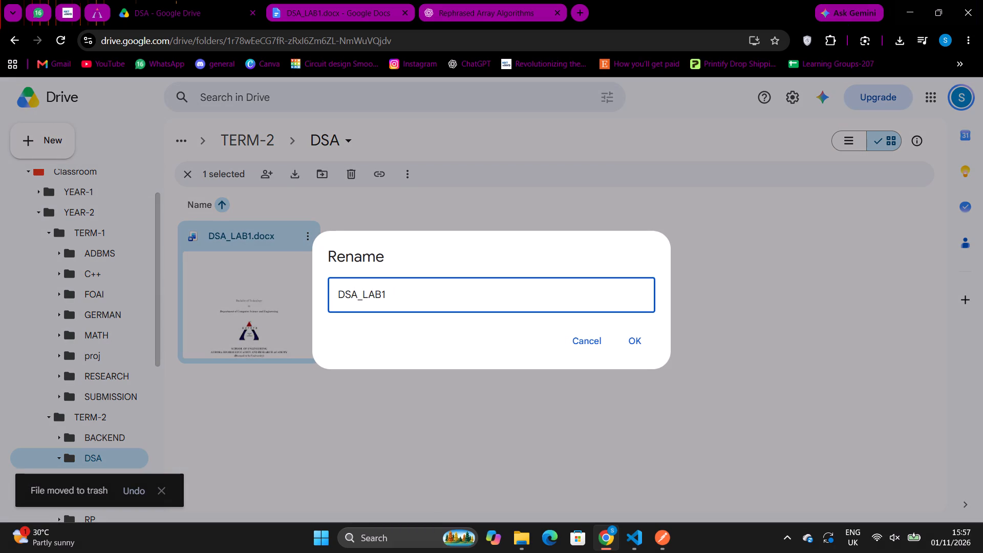
{"action": "key", "text": "Return"}
{"action": "left_click", "coordinate": [312, 0]}
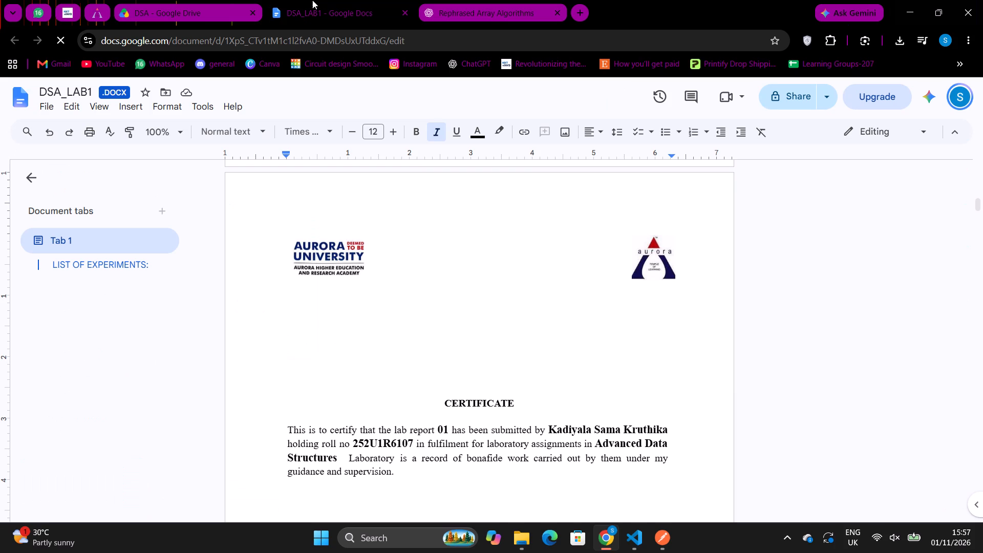
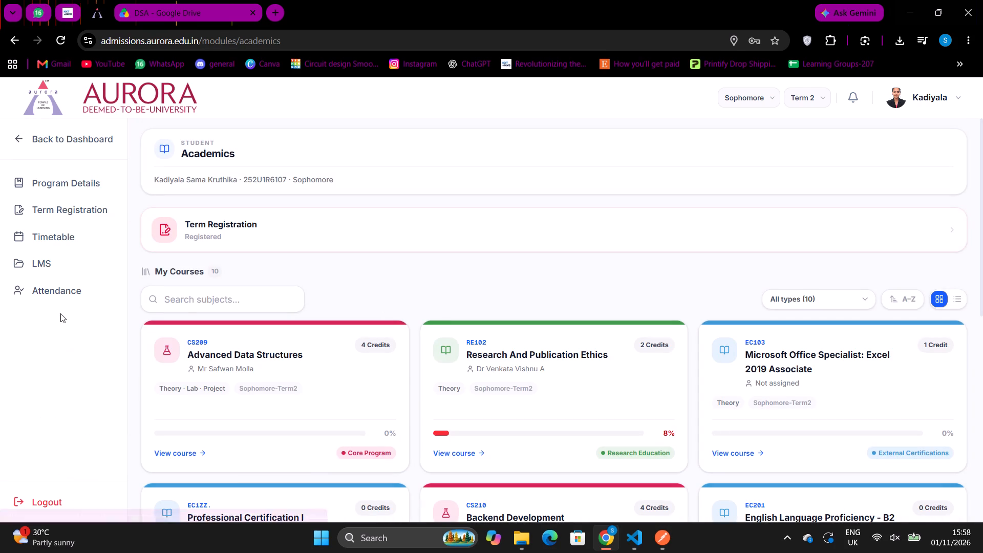
Open the Attendance page, review the subject-wise attendance table, and return to the Aurora dashboard.
{"action": "left_click", "coordinate": [56, 289]}
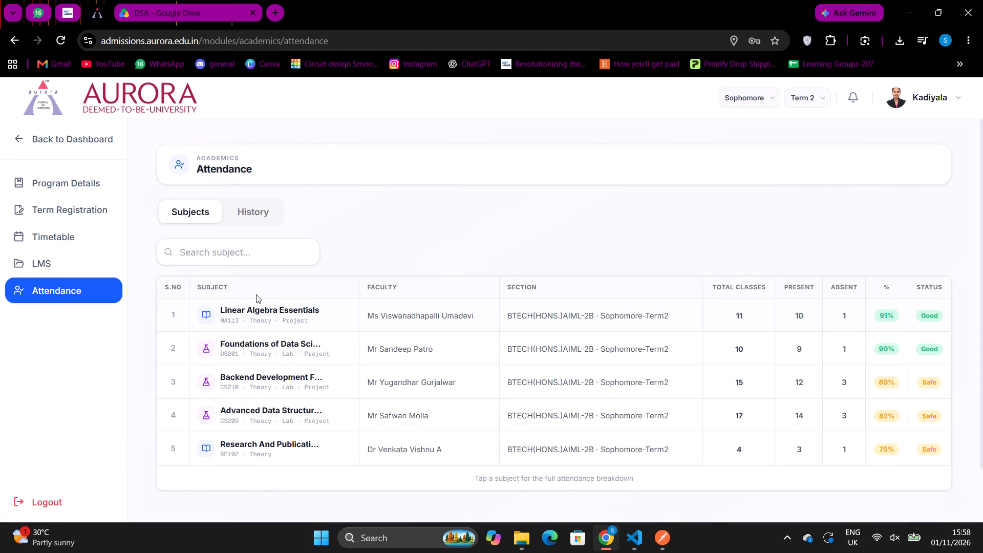
{"action": "scroll", "coordinate": [345, 302], "scroll_direction": "down", "scroll_amount": 1}
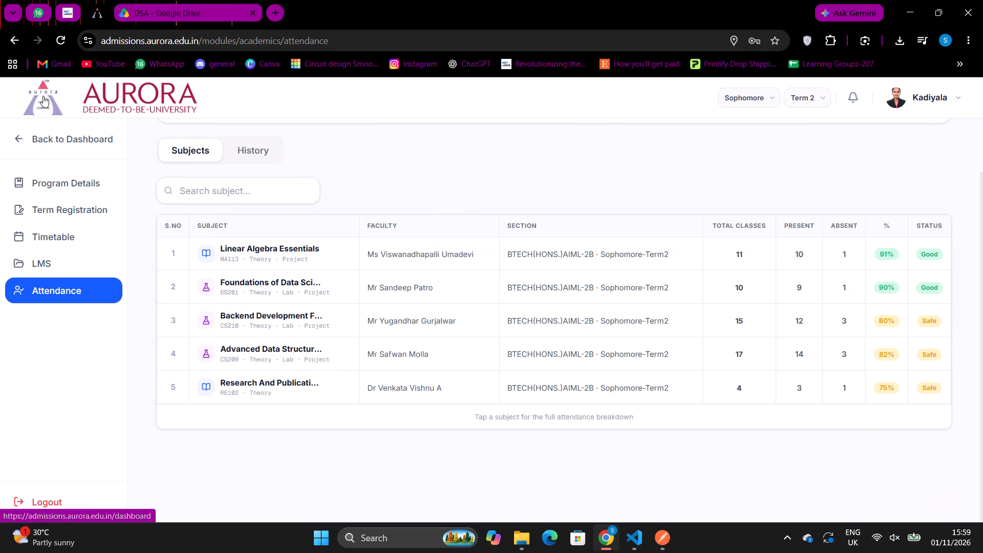
{"action": "left_click", "coordinate": [44, 115]}
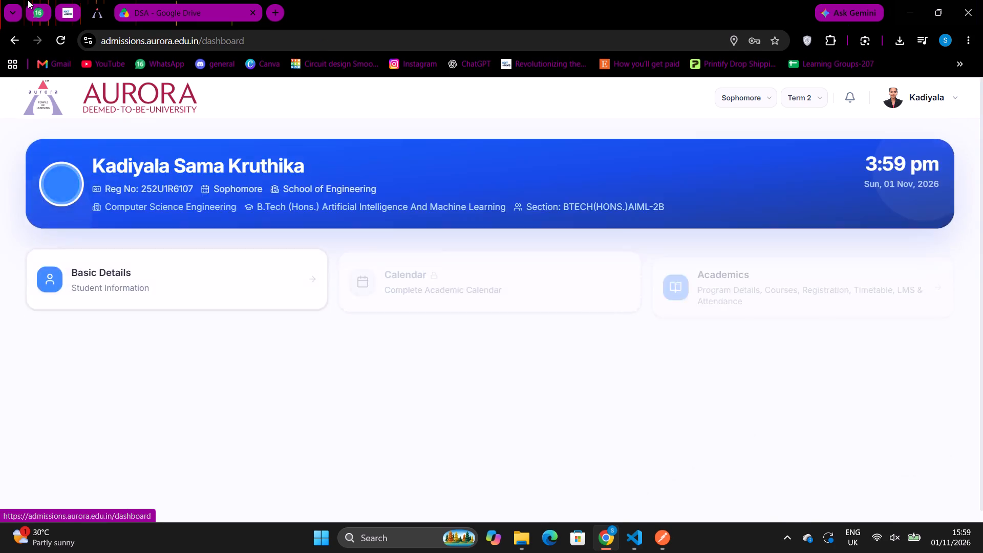